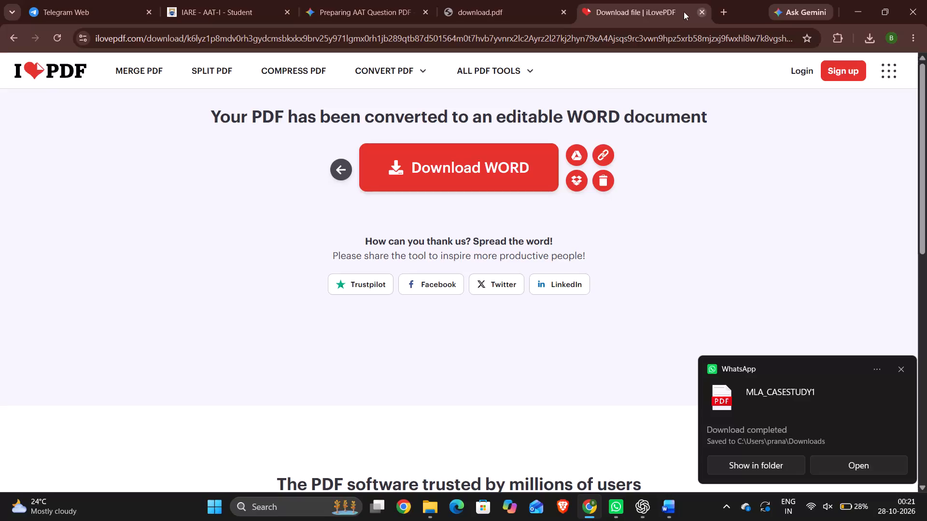
Convert the MLA_CASESTUDY1 PDF from Downloads to a Word document with iLovePDF, without OCR.
{"action": "left_click", "coordinate": [9, 33]}
{"action": "left_click", "coordinate": [423, 217]}
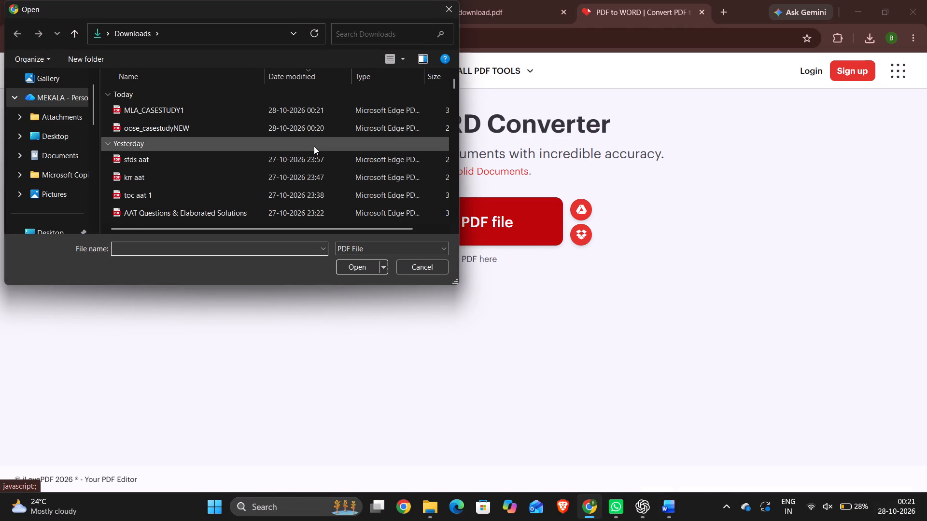
{"action": "left_click", "coordinate": [274, 117]}
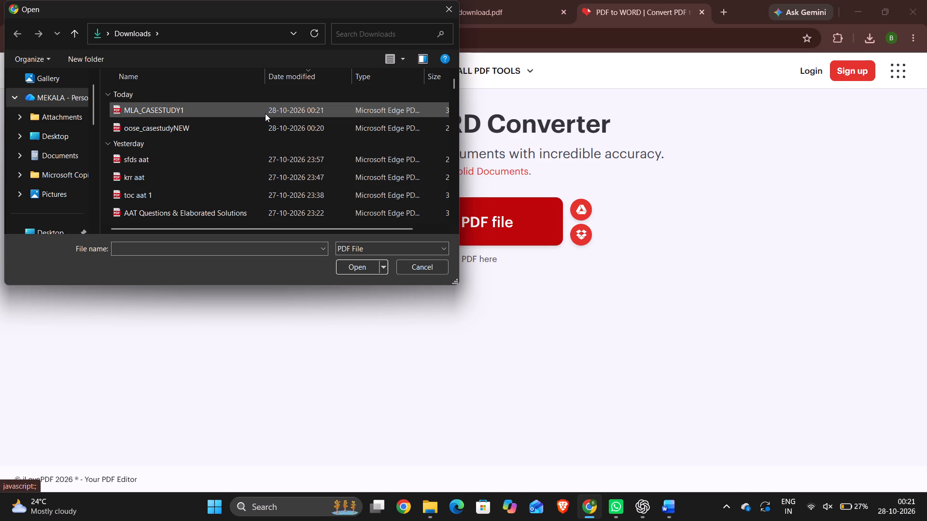
{"action": "left_click", "coordinate": [265, 113]}
{"action": "left_click", "coordinate": [371, 269]}
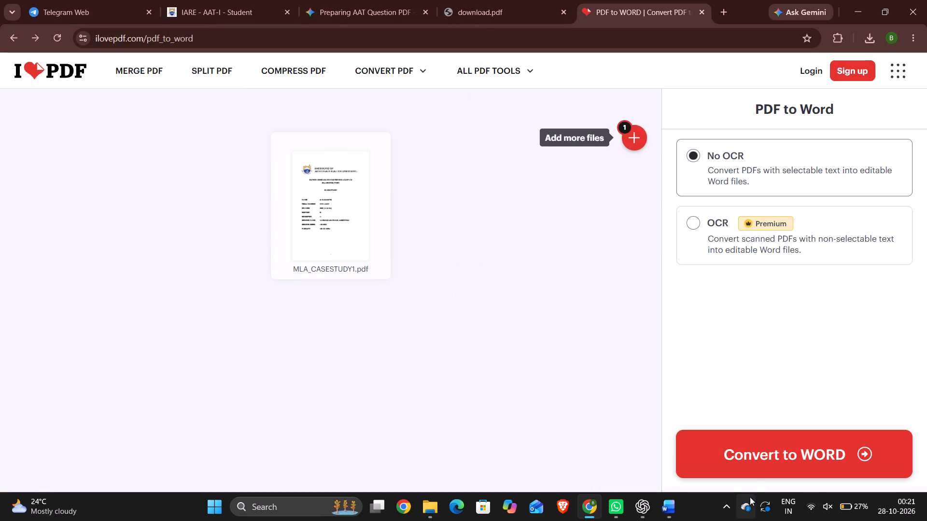
{"action": "left_click", "coordinate": [756, 467]}
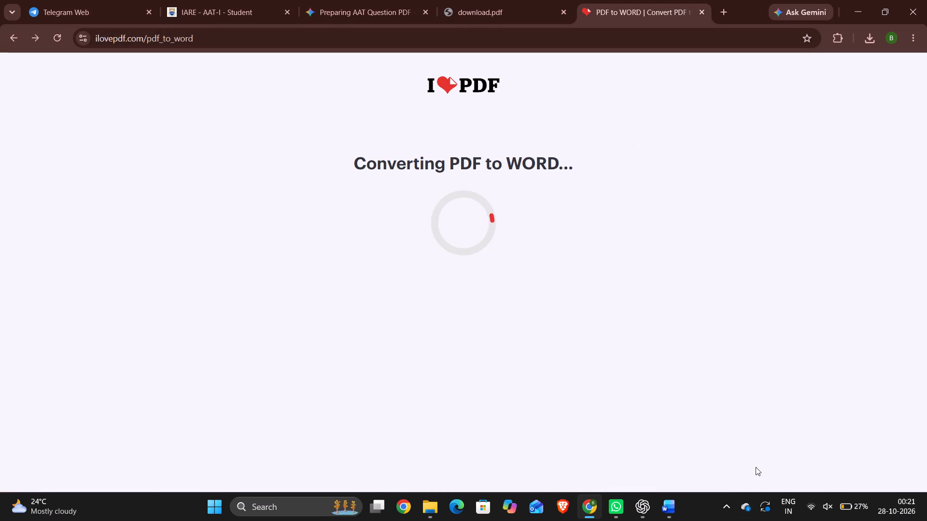
Close the download.pdf and Preparing AAT Question PDF browser tabs.
{"action": "left_click", "coordinate": [478, 0]}
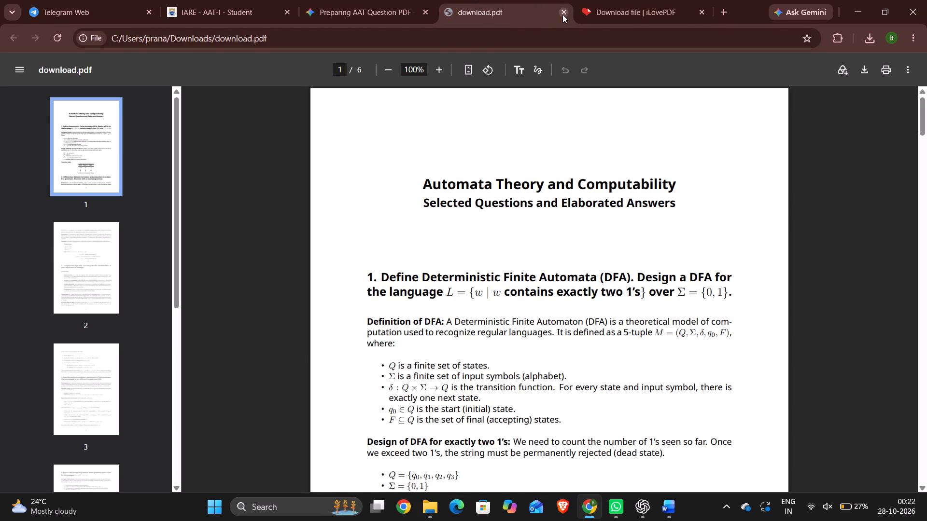
{"action": "left_click", "coordinate": [562, 14]}
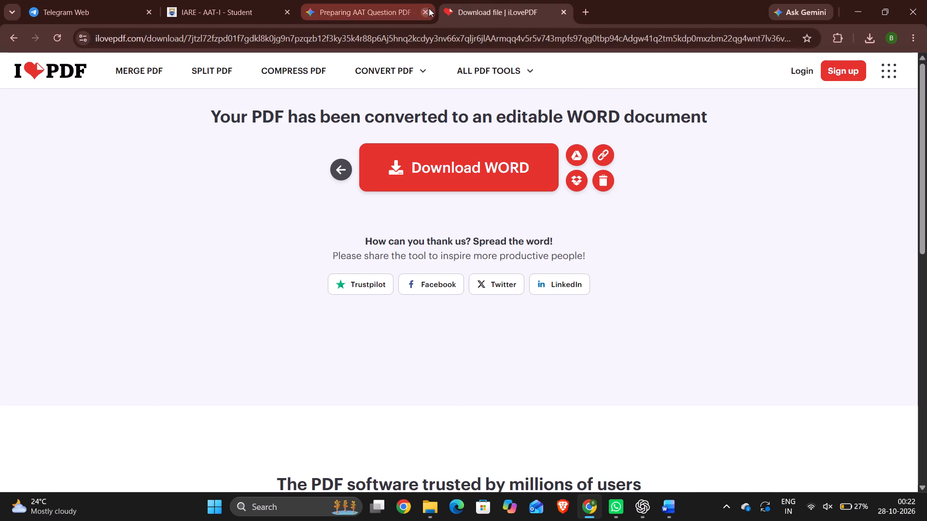
{"action": "left_click", "coordinate": [427, 11]}
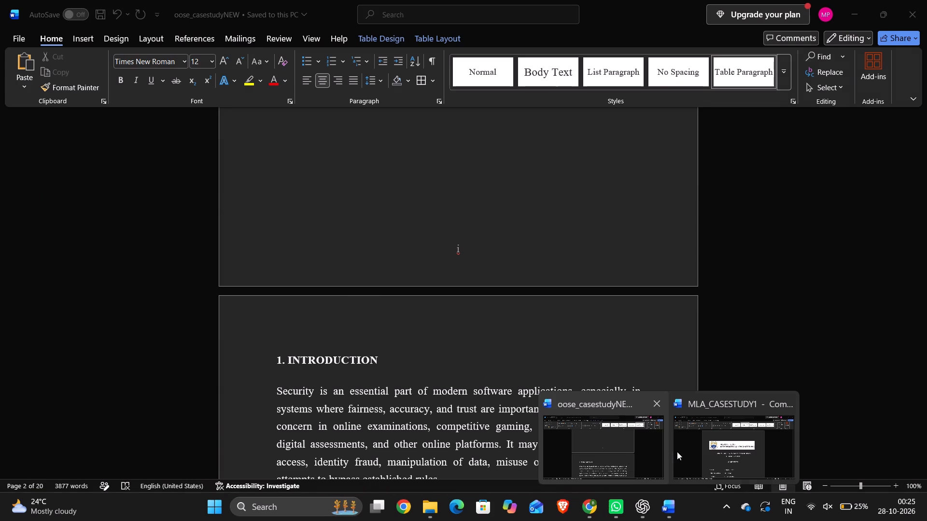
{"action": "left_click", "coordinate": [678, 452]}
{"action": "scroll", "coordinate": [617, 348], "scroll_direction": "down", "scroll_amount": 1}
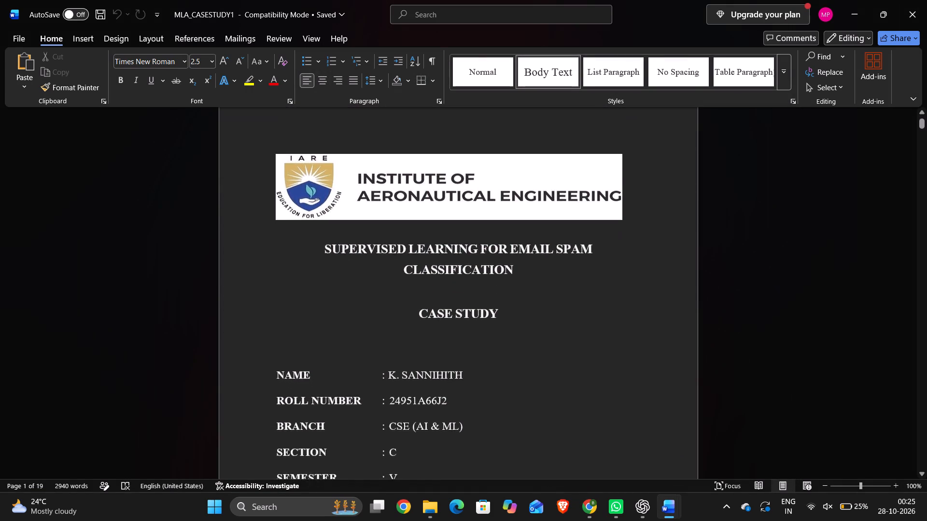
{"action": "scroll", "coordinate": [617, 348], "scroll_direction": "down", "scroll_amount": 8}
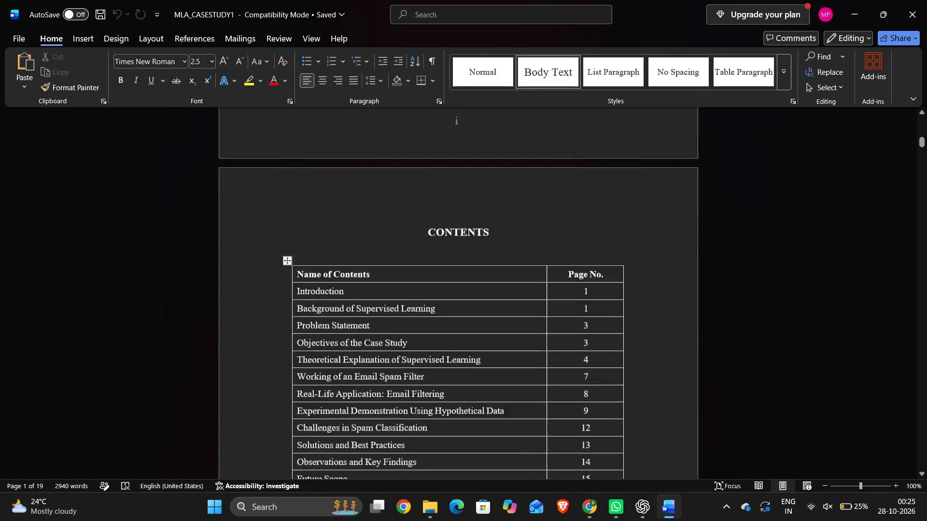
{"action": "scroll", "coordinate": [617, 348], "scroll_direction": "down", "scroll_amount": 6}
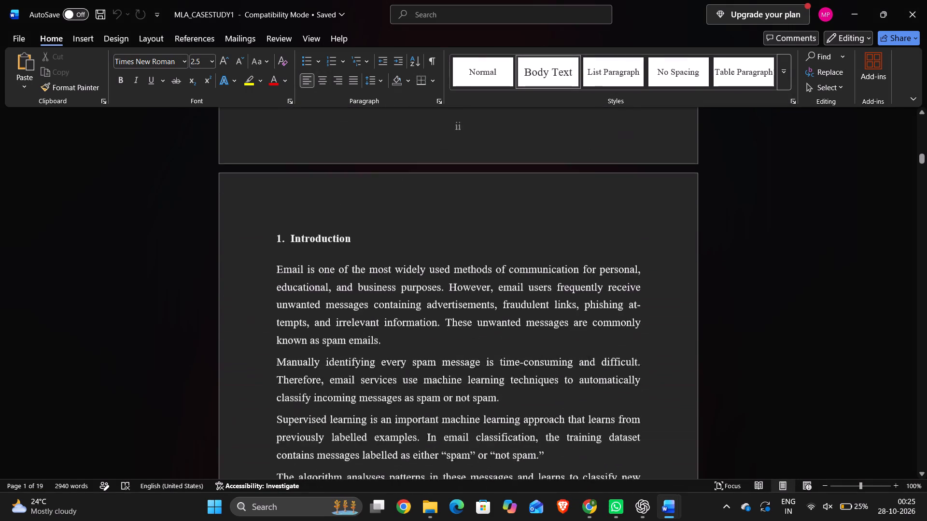
{"action": "scroll", "coordinate": [617, 348], "scroll_direction": "down", "scroll_amount": 1}
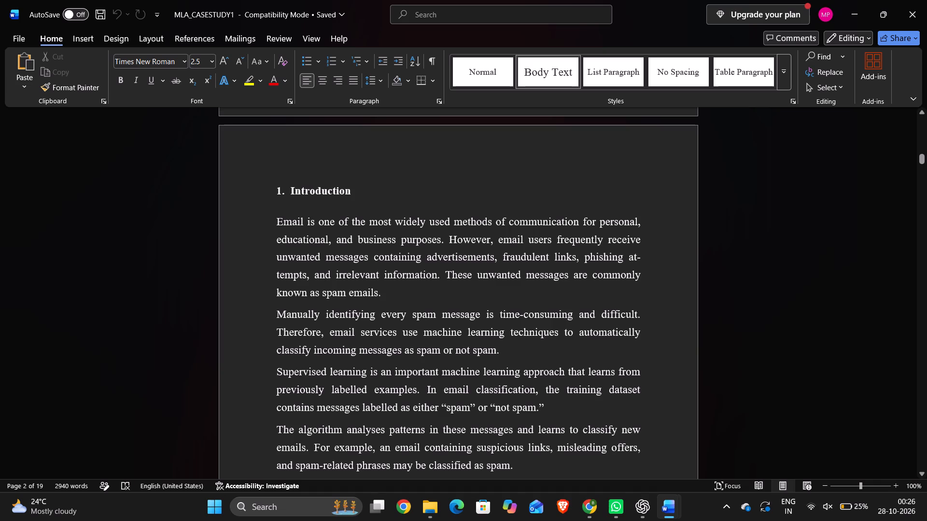
{"action": "left_click_drag", "start_coordinate": [308, 220], "coordinate": [365, 520]}
{"action": "key", "text": "BackSpace"}
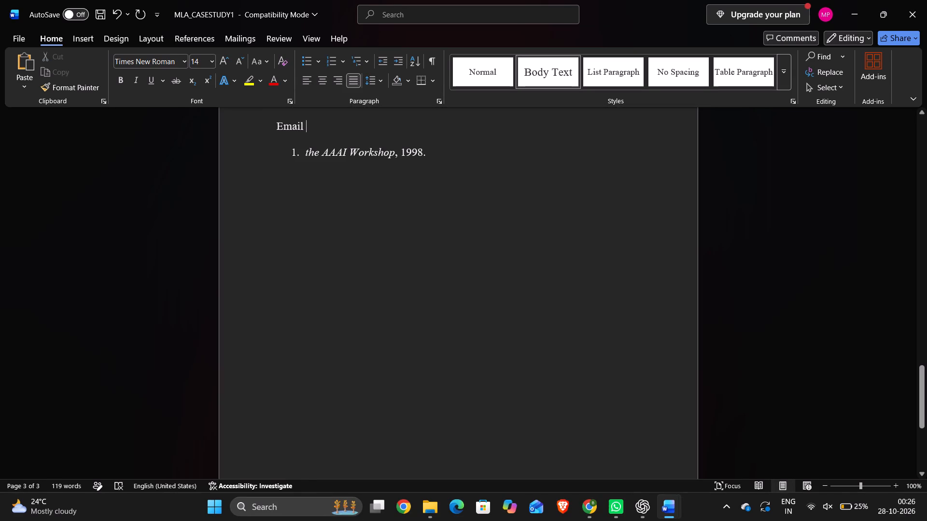
Delete the leftover numbered reference line "the AAAI Workshop, 1998." and its empty paragraph below "Email".
{"action": "left_click_drag", "start_coordinate": [292, 149], "coordinate": [450, 141]}
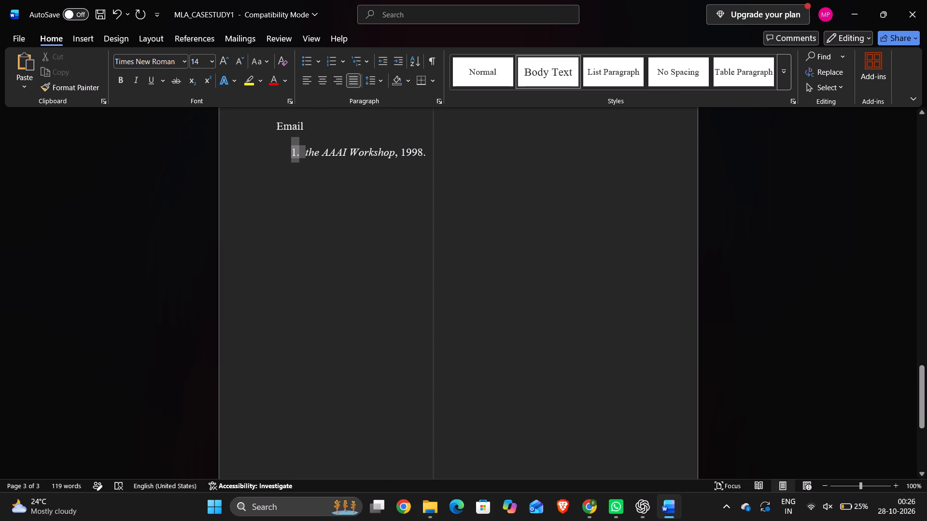
{"action": "left_click_drag", "start_coordinate": [450, 141], "coordinate": [421, 151]}
{"action": "left_click", "coordinate": [421, 151]}
{"action": "left_click_drag", "start_coordinate": [421, 151], "coordinate": [301, 159]}
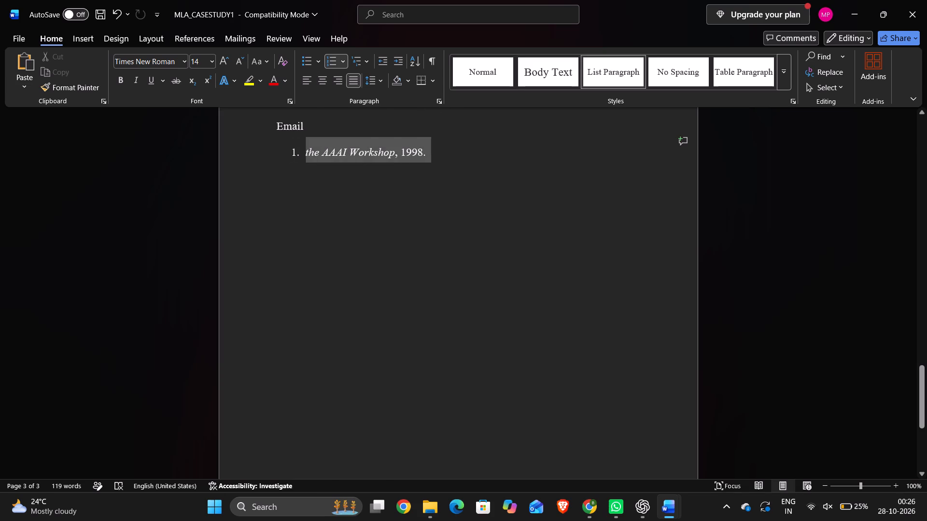
{"action": "left_click_drag", "start_coordinate": [301, 159], "coordinate": [298, 159]}
{"action": "key", "text": "BackSpace"}
{"action": "key", "text": "BackSpace"}
{"action": "key", "text": "BackSpace"}
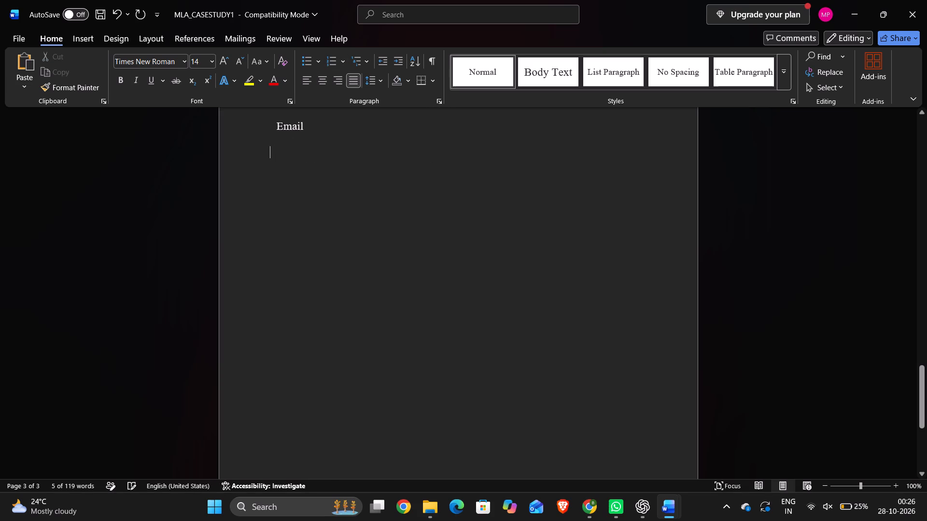
{"action": "key", "text": "BackSpace"}
Paste the copied MNIST case study content after the remaining word "Email" under the Introduction heading.
{"action": "key", "text": "ctrl+v"}
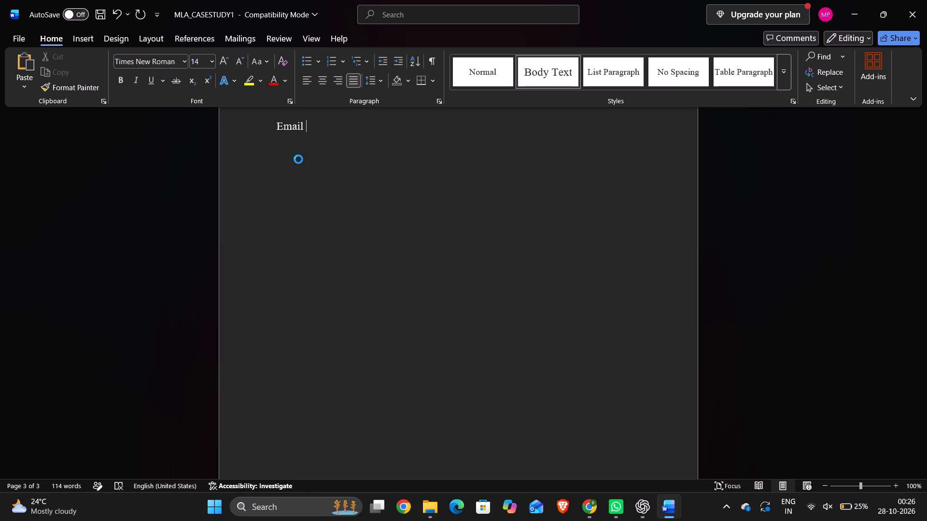
{"action": "scroll", "coordinate": [298, 159], "scroll_direction": "up", "scroll_amount": 1}
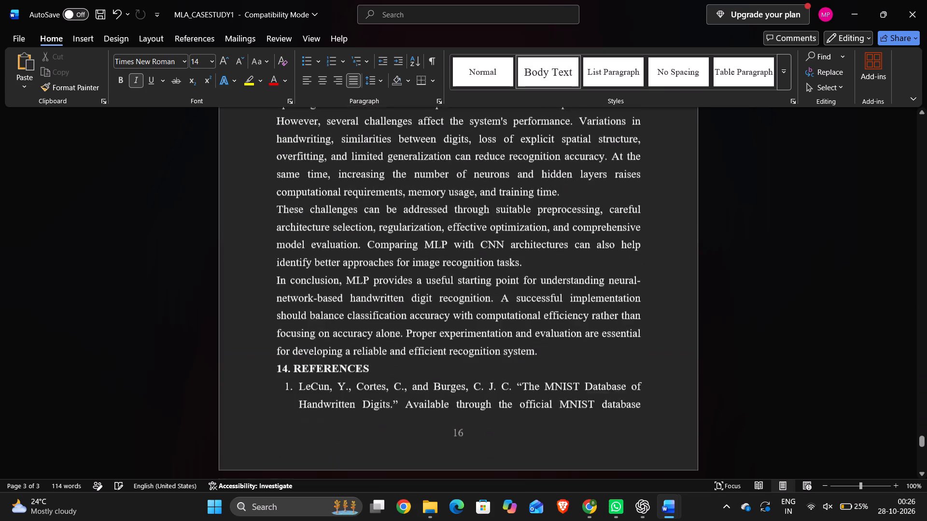
{"action": "scroll", "coordinate": [298, 159], "scroll_direction": "up", "scroll_amount": 4}
{"action": "scroll", "coordinate": [298, 159], "scroll_direction": "up", "scroll_amount": 18}
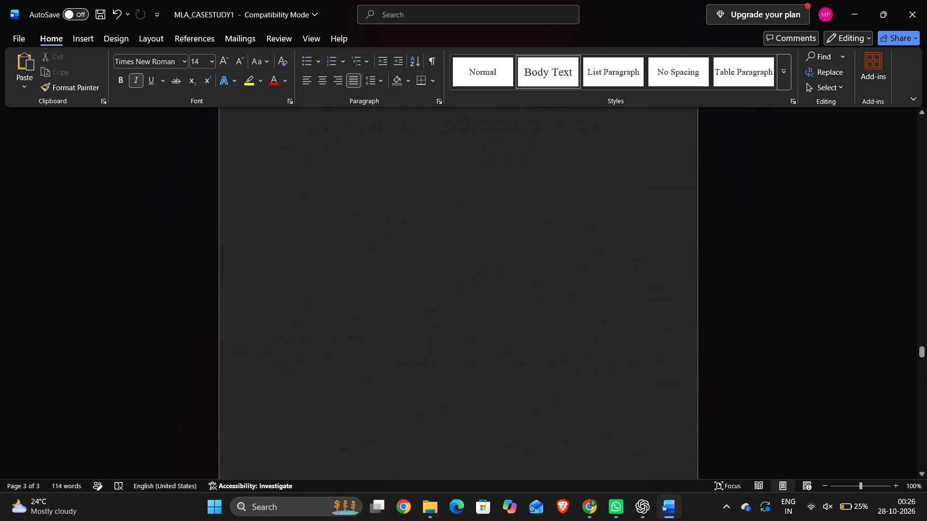
Delete the leftover word "Email" in front of the pasted "1. INTRODUCTION" heading.
{"action": "scroll", "coordinate": [298, 159], "scroll_direction": "up", "scroll_amount": 4}
{"action": "scroll", "coordinate": [298, 159], "scroll_direction": "up", "scroll_amount": 20}
{"action": "scroll", "coordinate": [298, 159], "scroll_direction": "up", "scroll_amount": 1}
{"action": "scroll", "coordinate": [298, 159], "scroll_direction": "down", "scroll_amount": 3}
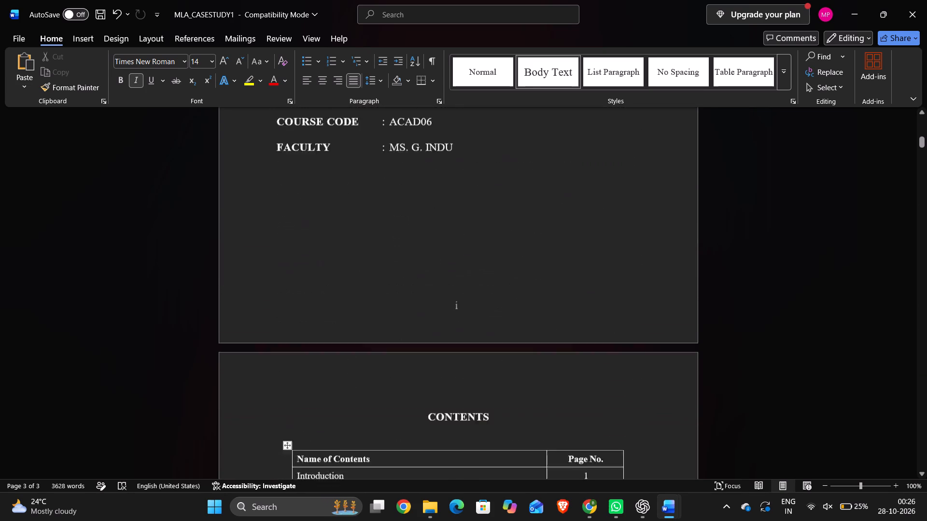
{"action": "scroll", "coordinate": [298, 159], "scroll_direction": "down", "scroll_amount": 8}
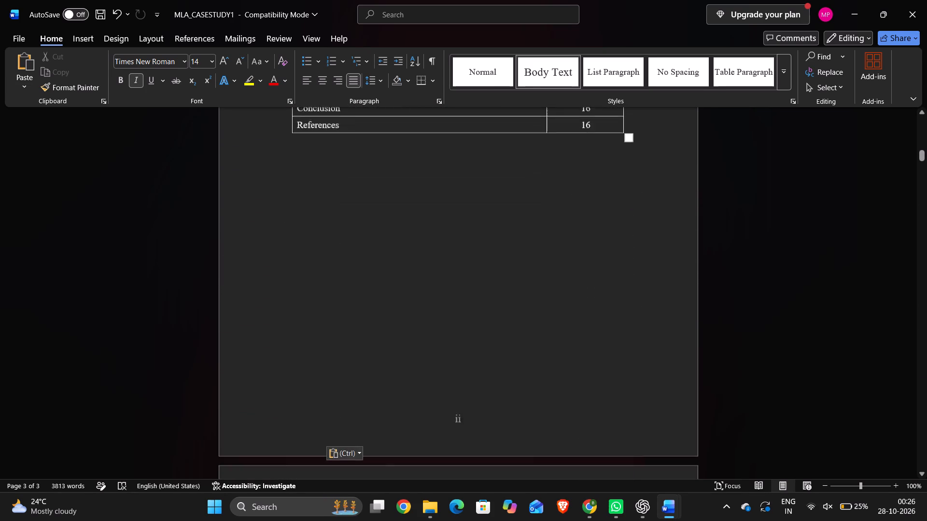
{"action": "scroll", "coordinate": [298, 159], "scroll_direction": "down", "scroll_amount": 1}
{"action": "scroll", "coordinate": [298, 159], "scroll_direction": "up", "scroll_amount": 1}
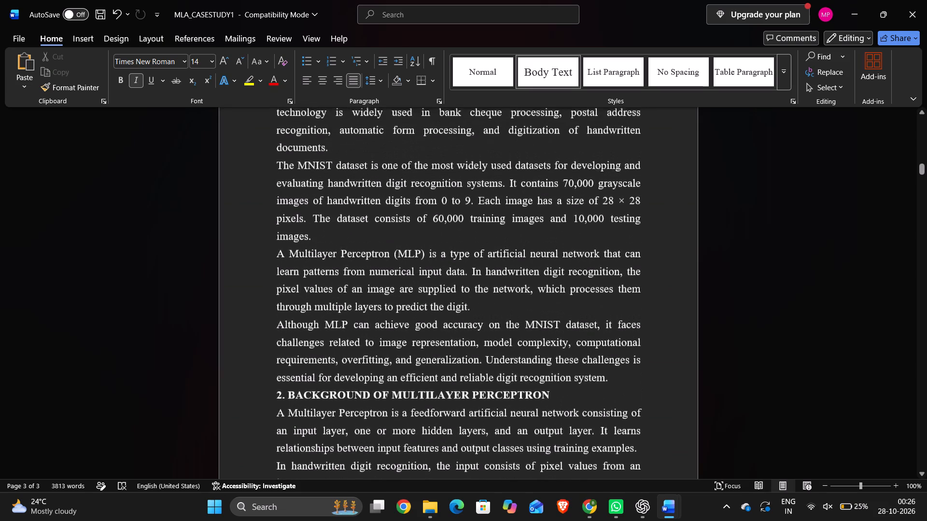
{"action": "scroll", "coordinate": [298, 159], "scroll_direction": "up", "scroll_amount": 3}
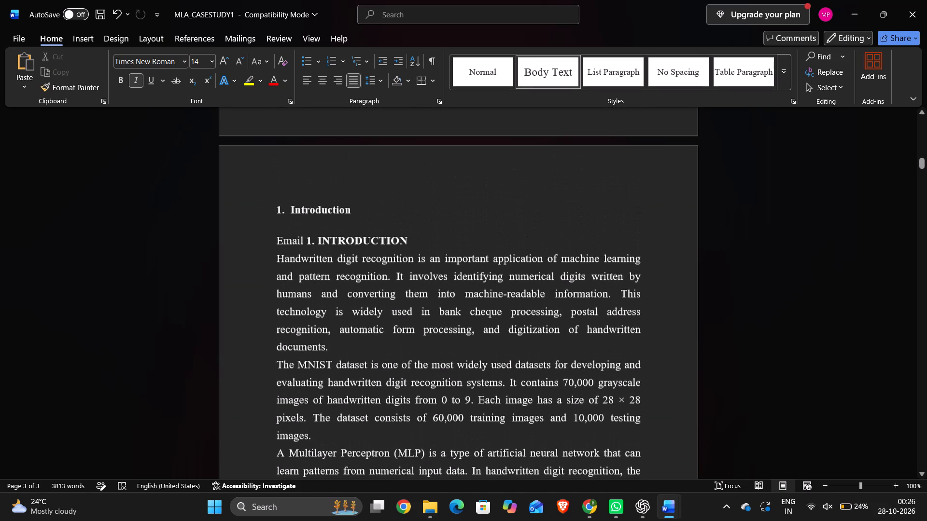
{"action": "left_click", "coordinate": [303, 244]}
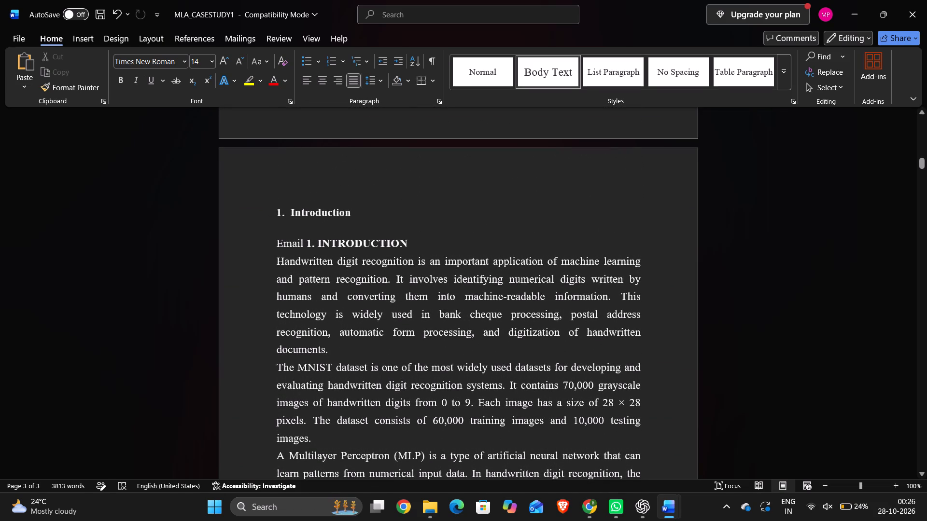
{"action": "key", "text": "Right"}
{"action": "key", "text": "BackSpace"}
{"action": "key", "text": "BackSpace"}
{"action": "key", "text": "BackSpace"}
{"action": "key", "text": "BackSpace"}
{"action": "key", "text": "BackSpace"}
{"action": "key", "text": "BackSpace"}
{"action": "key", "text": "BackSpace"}
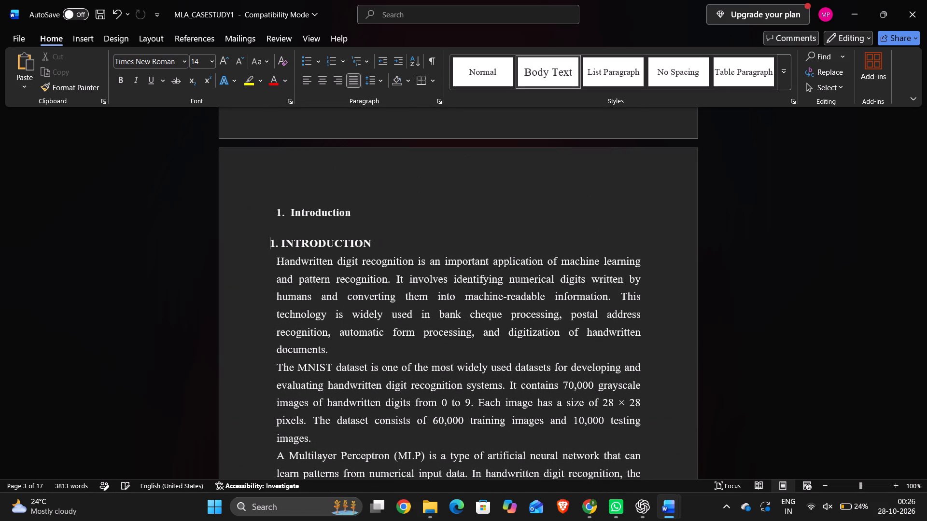
Delete the old "1. Introduction" heading and the gap below it, leaving the pasted "1. INTRODUCTION" at the top of the page.
{"action": "key", "text": "BackSpace"}
{"action": "key", "text": "BackSpace"}
{"action": "key", "text": "BackSpace"}
{"action": "key", "text": "BackSpace"}
{"action": "key", "text": "BackSpace"}
{"action": "key", "text": "BackSpace"}
{"action": "key", "text": "BackSpace"}
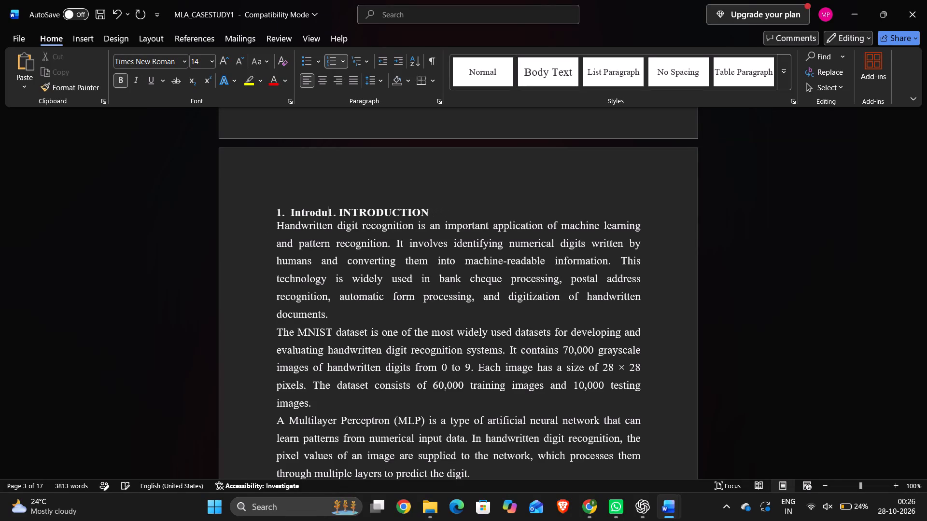
{"action": "key", "text": "BackSpace"}
{"action": "key", "text": "BackSpace"}
{"action": "key", "text": "BackSpace"}
{"action": "key", "text": "BackSpace"}
{"action": "key", "text": "BackSpace"}
{"action": "key", "text": "BackSpace"}
{"action": "key", "text": "BackSpace"}
{"action": "key", "text": "BackSpace"}
{"action": "key", "text": "BackSpace"}
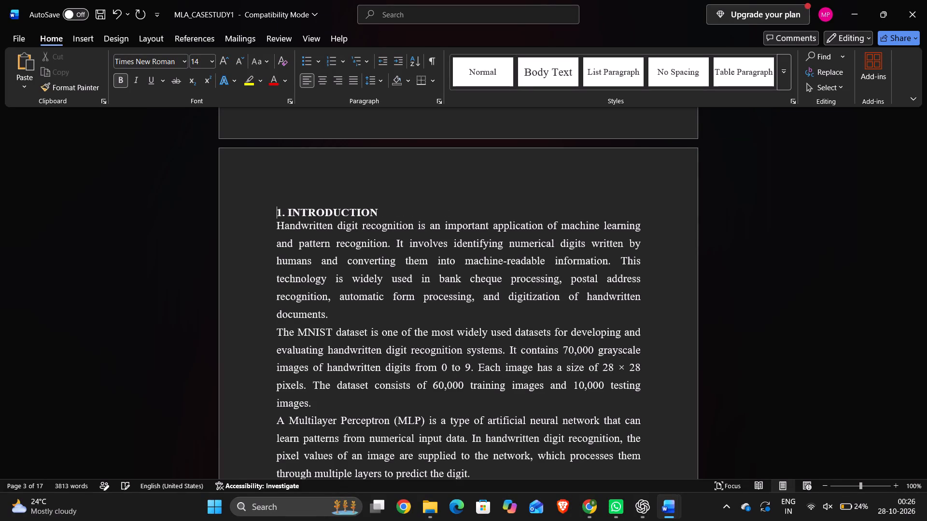
Insert a blank line between the "1. INTRODUCTION" heading and its first paragraph.
{"action": "key", "text": "Down"}
{"action": "key", "text": "Return"}
Insert one blank line above and one below the "2. BACKGROUND OF MULTILAYER PERCEPTRON" heading.
{"action": "scroll", "coordinate": [303, 244], "scroll_direction": "down", "scroll_amount": 1}
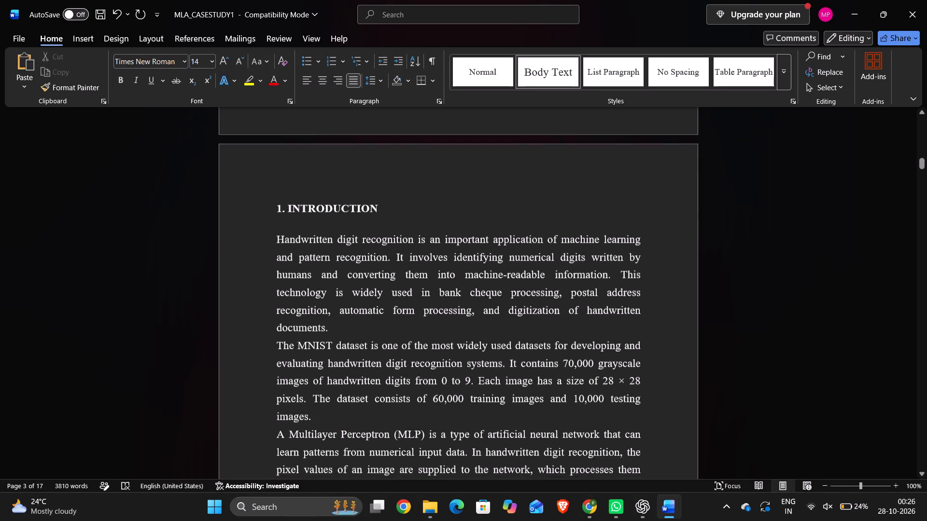
{"action": "scroll", "coordinate": [303, 244], "scroll_direction": "down", "scroll_amount": 5}
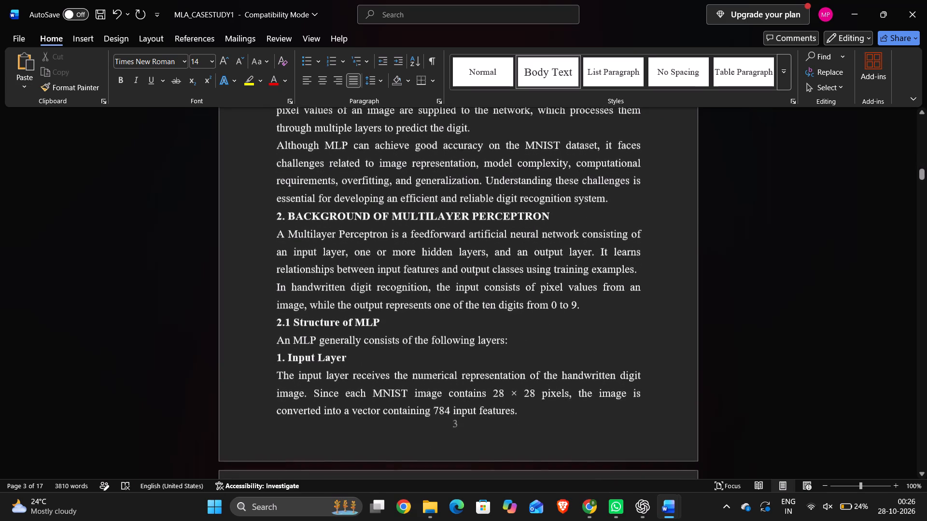
{"action": "scroll", "coordinate": [303, 244], "scroll_direction": "down", "scroll_amount": 1}
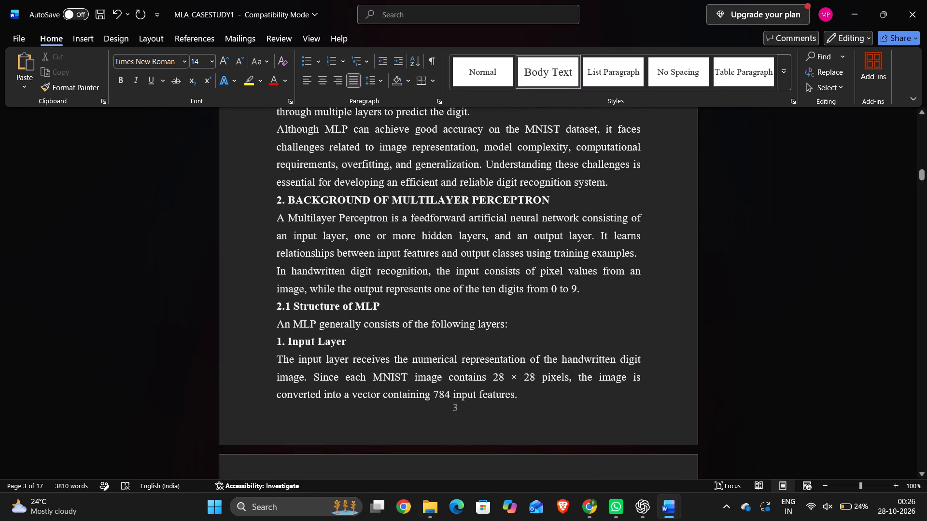
{"action": "left_click", "coordinate": [277, 204]}
{"action": "key", "text": "Return"}
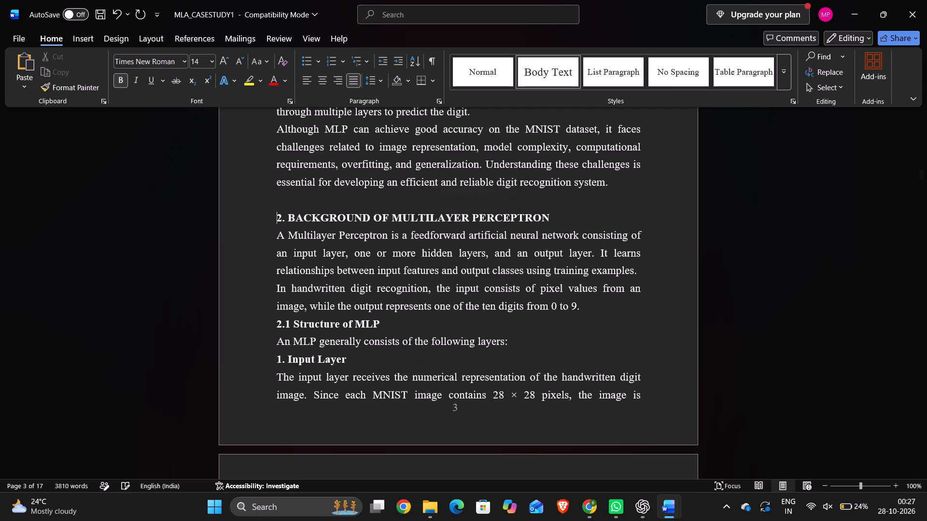
{"action": "key", "text": "Down"}
{"action": "key", "text": "Return"}
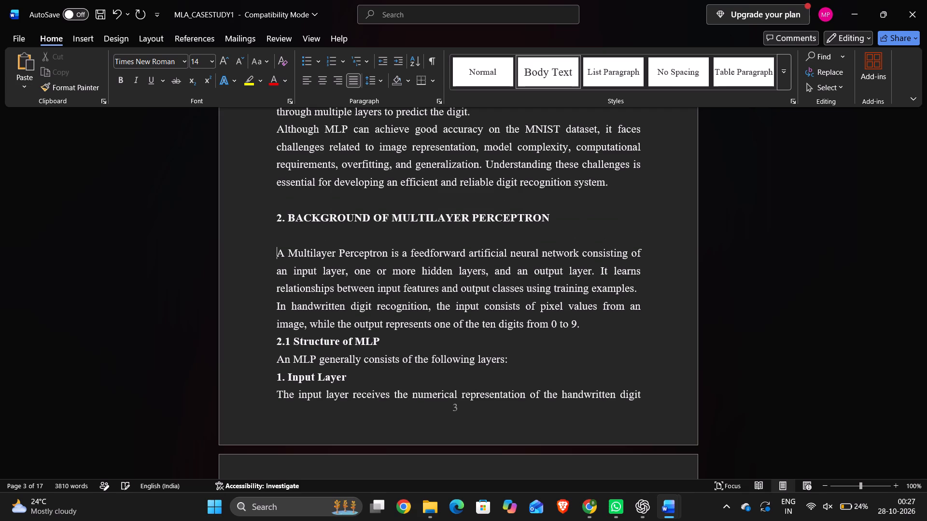
Insert one blank line above and one below the "3. PROBLEM STATEMENT" heading.
{"action": "scroll", "coordinate": [277, 204], "scroll_direction": "down", "scroll_amount": 5}
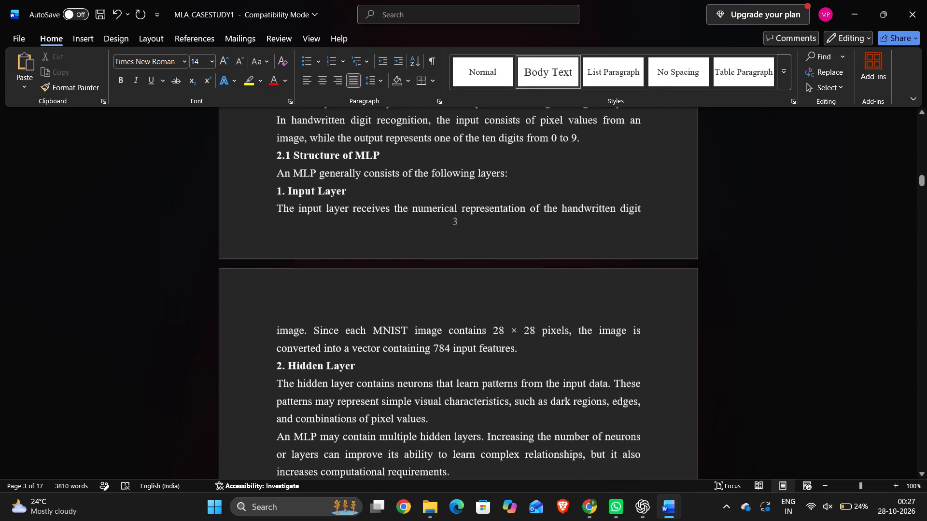
{"action": "scroll", "coordinate": [225, 196], "scroll_direction": "down", "scroll_amount": 3}
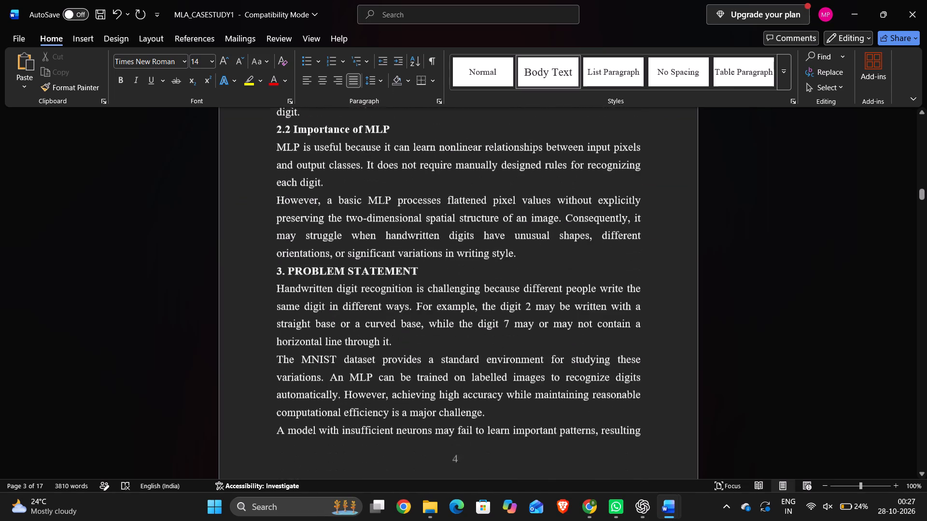
{"action": "scroll", "coordinate": [225, 196], "scroll_direction": "down", "scroll_amount": 1}
{"action": "left_click", "coordinate": [275, 209]}
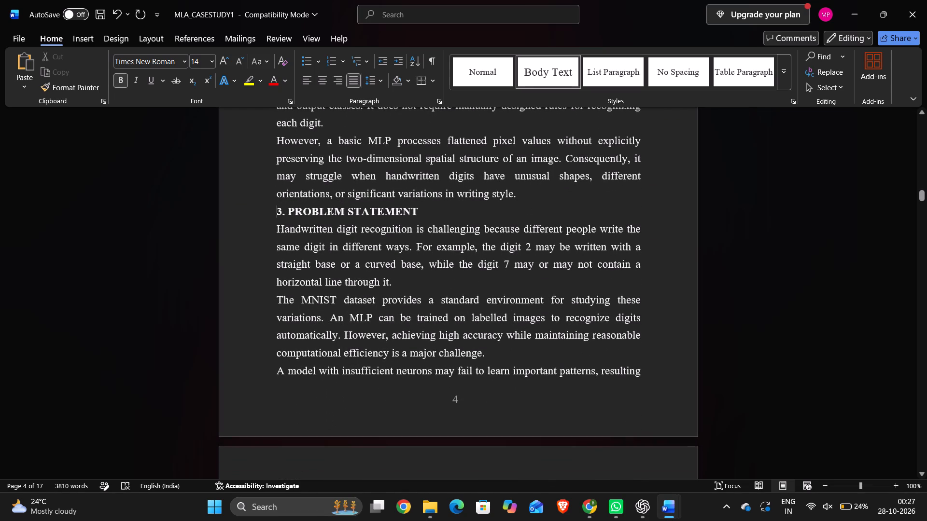
{"action": "key", "text": "Return"}
{"action": "key", "text": "Down"}
{"action": "key", "text": "Return"}
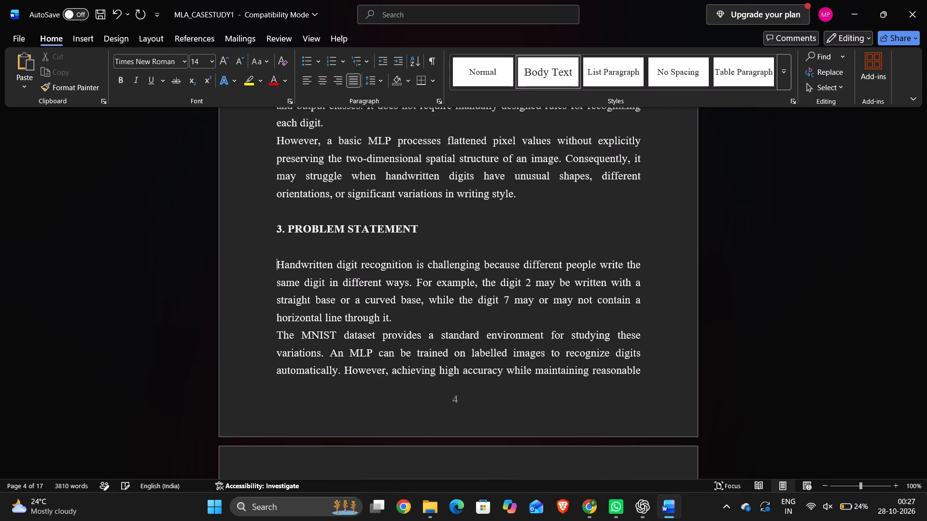
Insert one blank line above and one below the "4. OBJECTIVES OF THE CASE STUDY" heading.
{"action": "scroll", "coordinate": [275, 209], "scroll_direction": "down", "scroll_amount": 3}
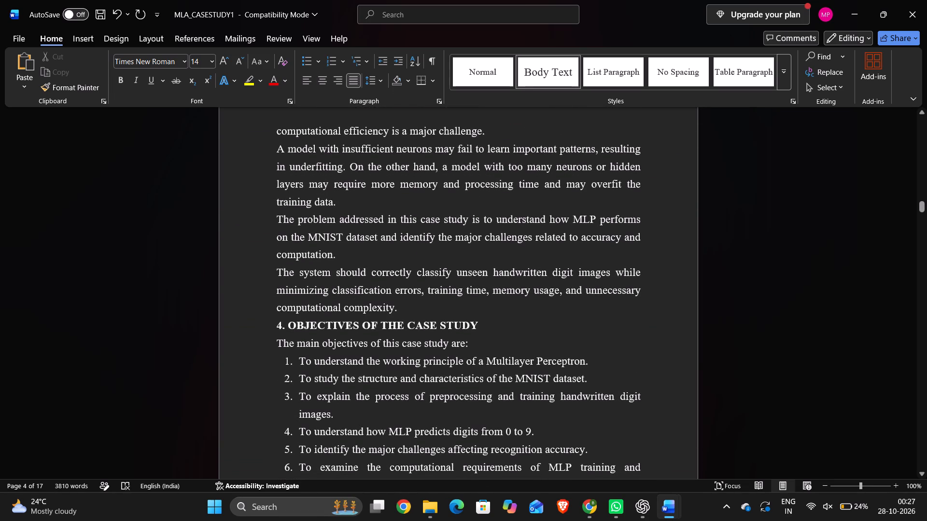
{"action": "left_click", "coordinate": [279, 321]}
{"action": "key", "text": "Return"}
{"action": "key", "text": "Down"}
{"action": "key", "text": "Return"}
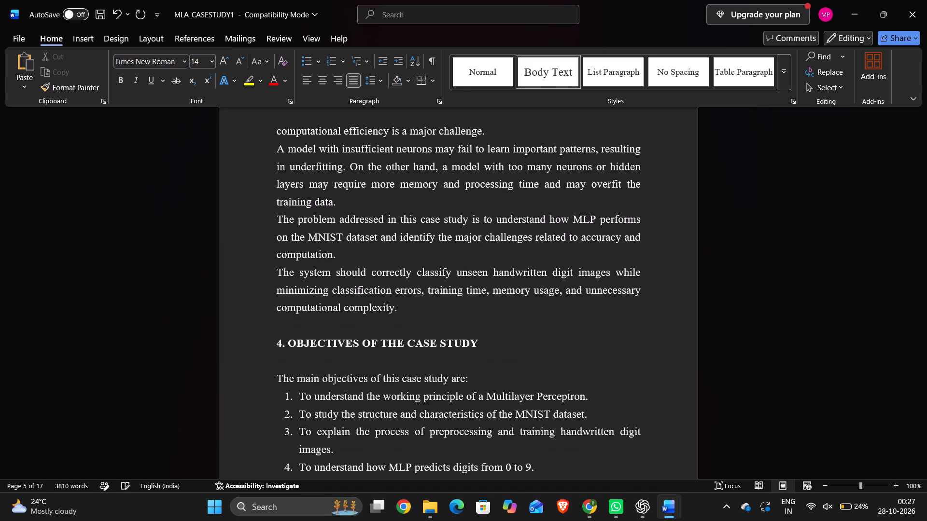
Insert one blank line above and two below the "5. THEORETICAL EXPLANATION OF MLP-BASED DIGIT RECOGNITION" heading.
{"action": "scroll", "coordinate": [279, 321], "scroll_direction": "down", "scroll_amount": 4}
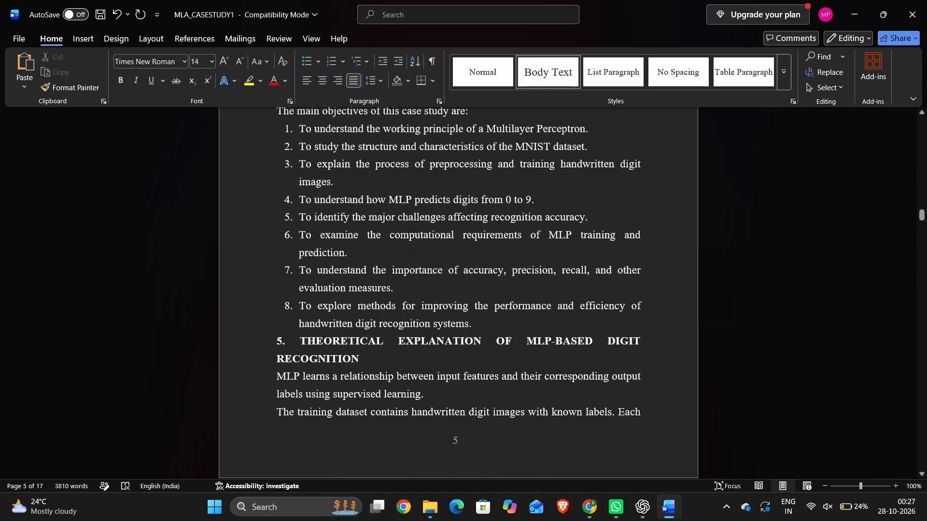
{"action": "left_click", "coordinate": [275, 341]}
{"action": "key", "text": "Return"}
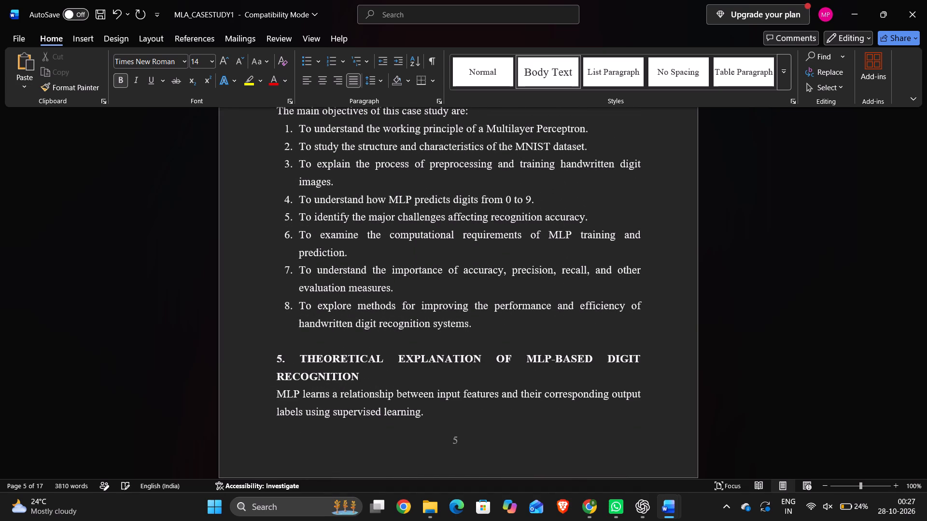
{"action": "key", "text": "Down"}
{"action": "key", "text": "Down"}
{"action": "key", "text": "Return"}
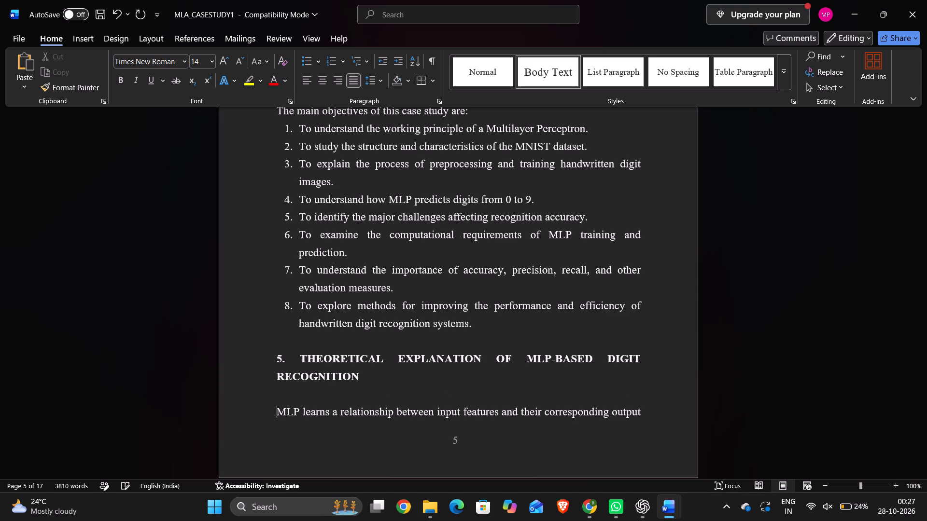
{"action": "key", "text": "Return"}
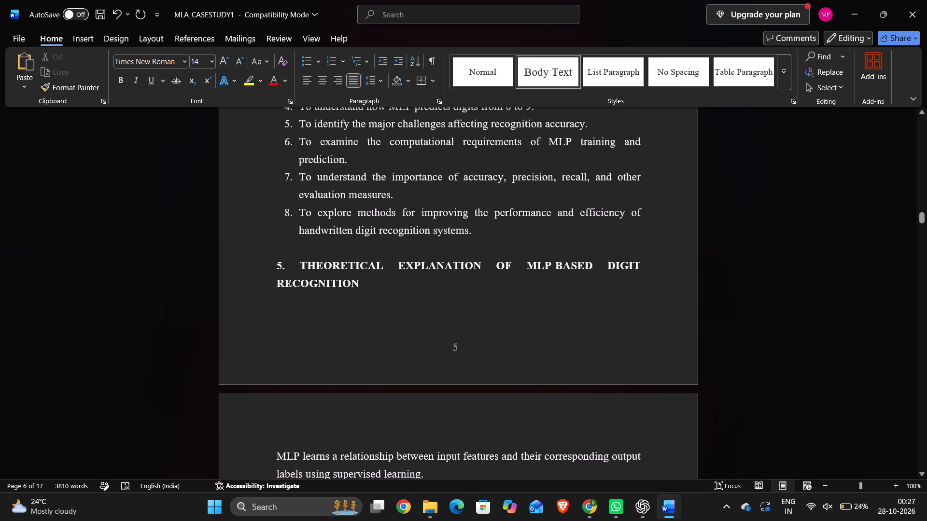
Move the section 5 heading to the start of the next page by adding four blank lines above it.
{"action": "left_click", "coordinate": [274, 264]}
{"action": "key", "text": "Return"}
{"action": "key", "text": "Return"}
{"action": "key", "text": "Return"}
{"action": "key", "text": "Return"}
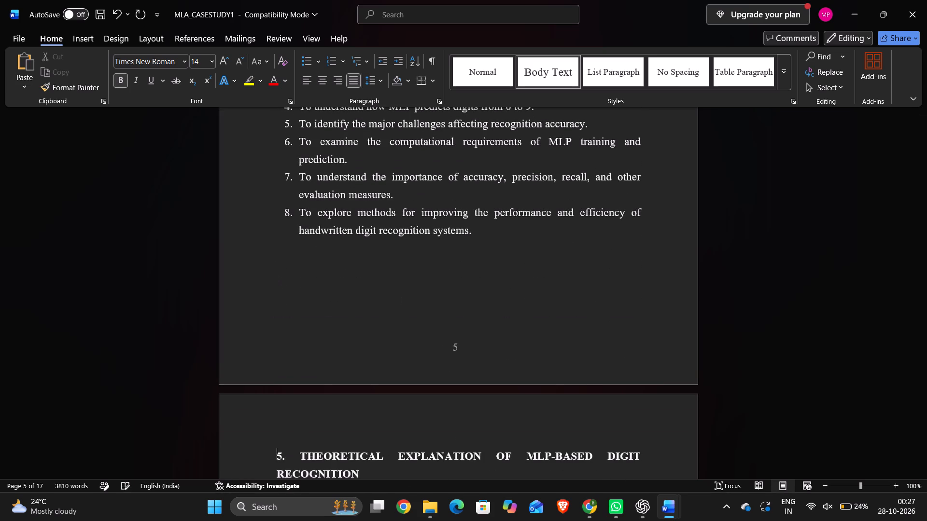
Insert one blank line above and one below the "6. WORKING OF THE MNIST DIGIT RECOGNITION SYSTEM" heading.
{"action": "scroll", "coordinate": [274, 264], "scroll_direction": "down", "scroll_amount": 3}
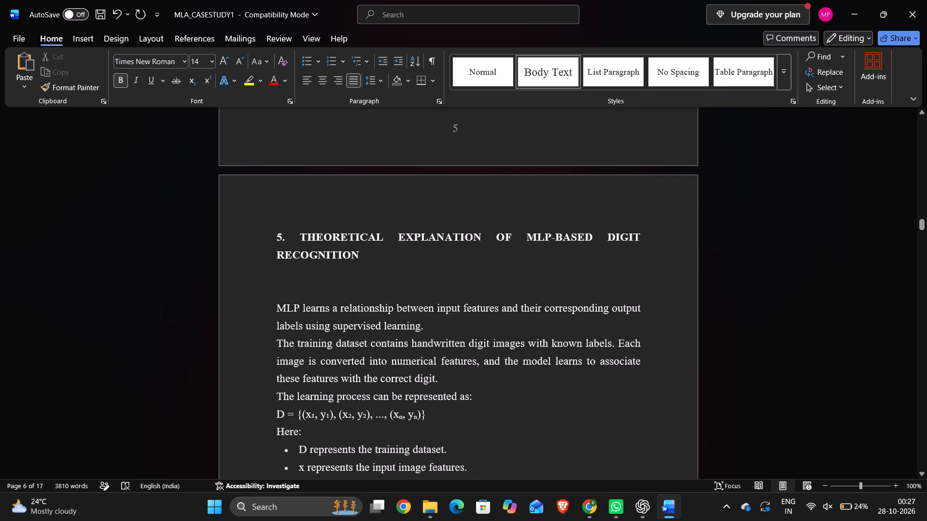
{"action": "scroll", "coordinate": [274, 356], "scroll_direction": "down", "scroll_amount": 4}
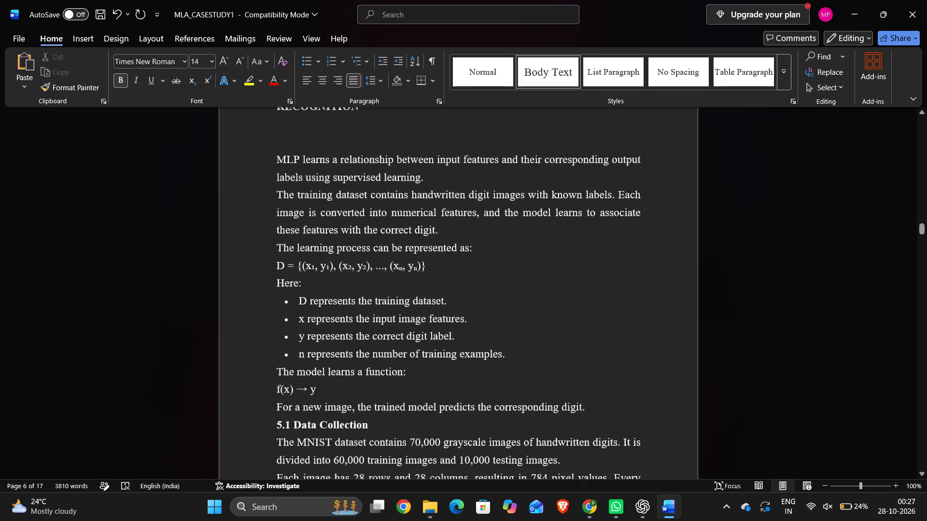
{"action": "scroll", "coordinate": [274, 356], "scroll_direction": "right", "scroll_amount": 6}
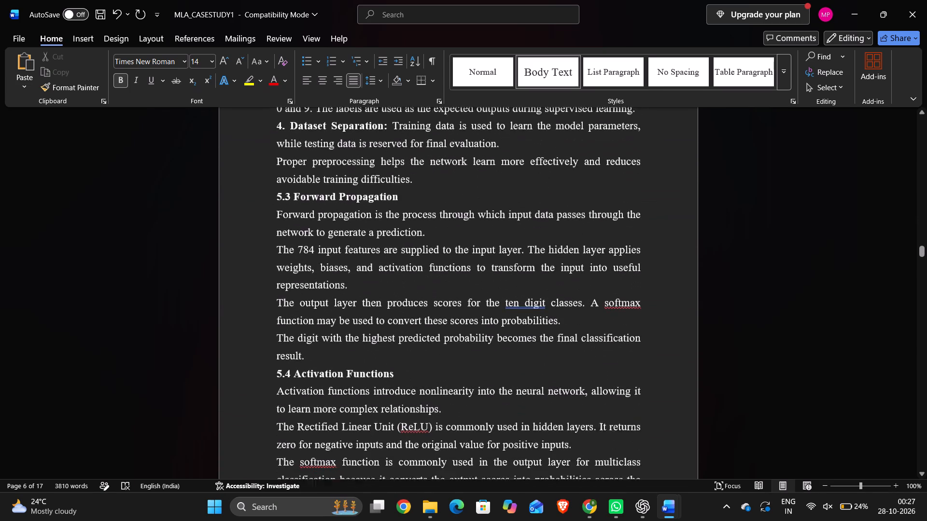
{"action": "scroll", "coordinate": [274, 356], "scroll_direction": "right", "scroll_amount": 5}
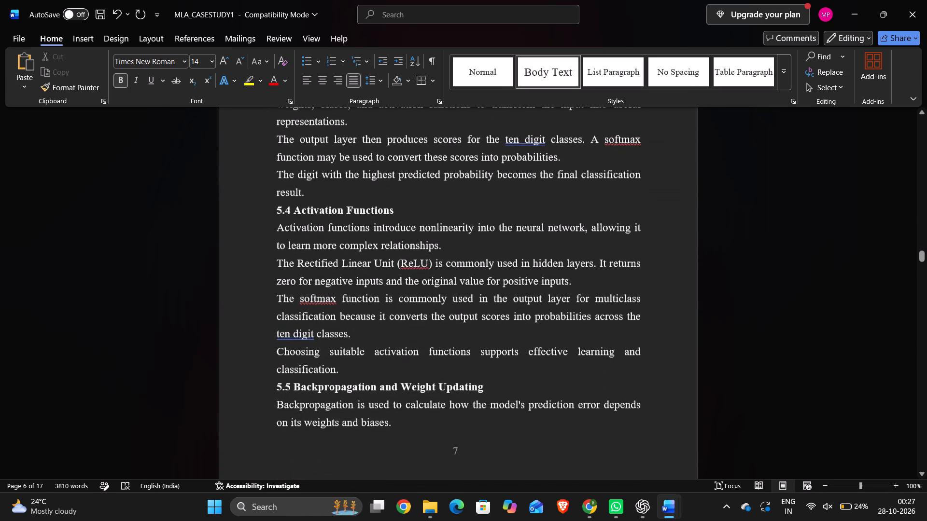
{"action": "scroll", "coordinate": [274, 356], "scroll_direction": "down", "scroll_amount": 4}
{"action": "scroll", "coordinate": [274, 356], "scroll_direction": "right", "scroll_amount": 2}
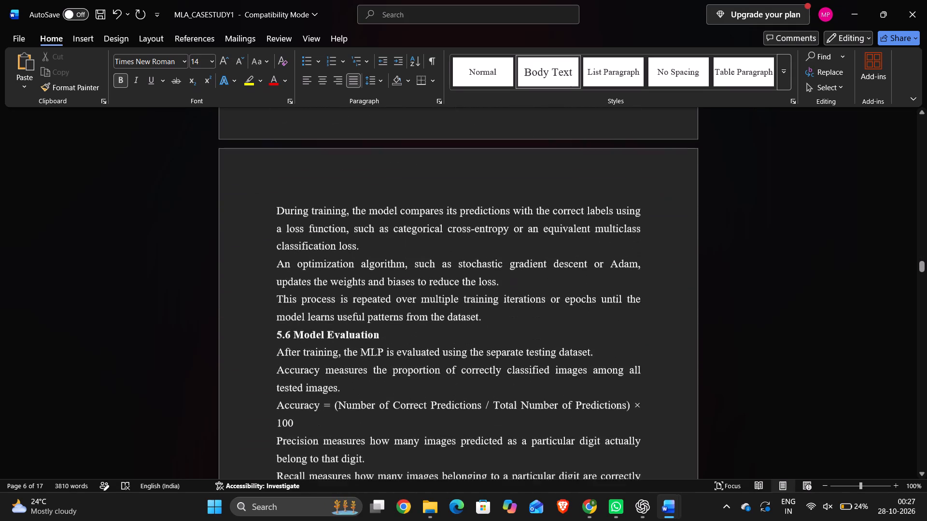
{"action": "scroll", "coordinate": [274, 356], "scroll_direction": "right", "scroll_amount": 1}
{"action": "scroll", "coordinate": [274, 356], "scroll_direction": "down", "scroll_amount": 1}
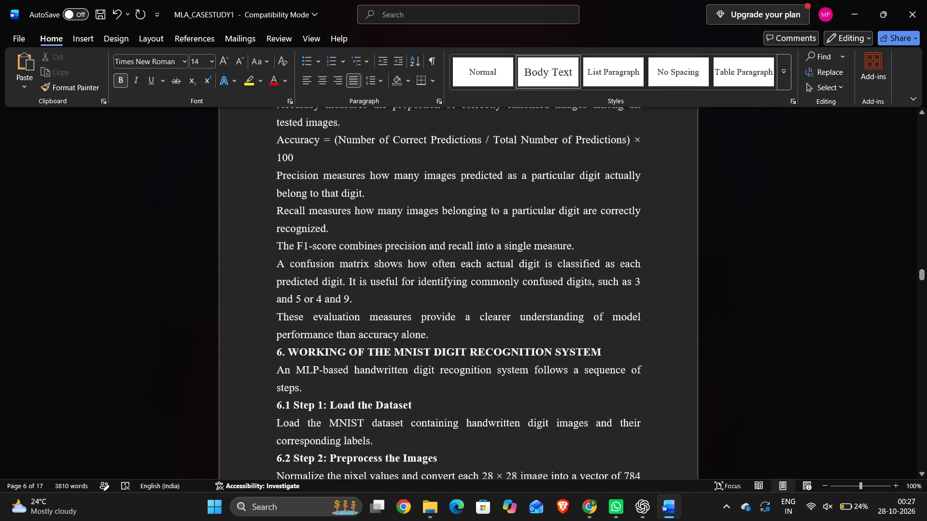
{"action": "left_click", "coordinate": [274, 355]}
{"action": "key", "text": "Return"}
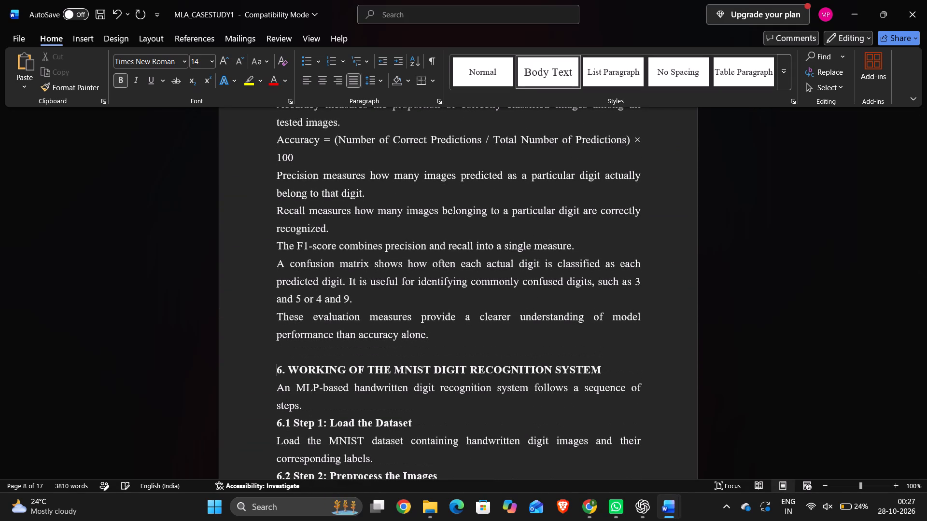
{"action": "key", "text": "Down"}
{"action": "key", "text": "Return"}
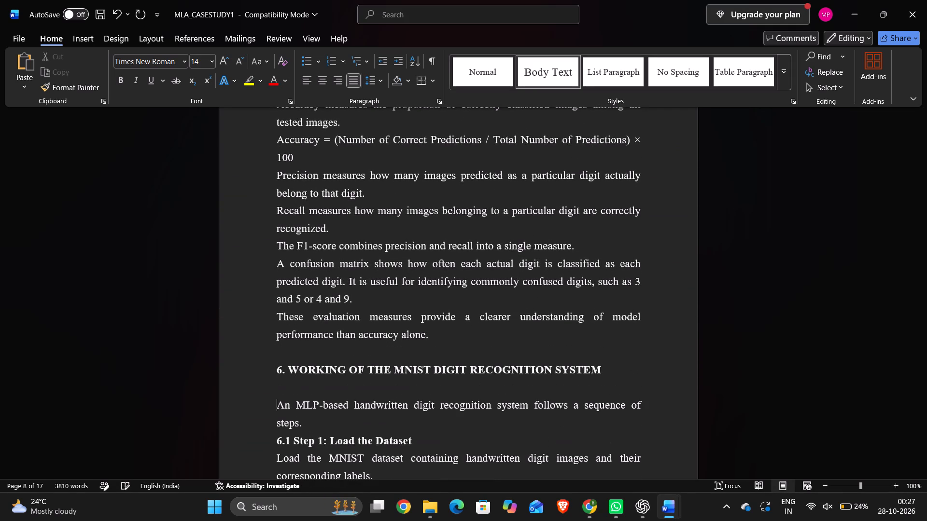
Add one blank line above and one below the "7. REAL-LIFE APPLICATIONS OF HANDWRITTEN DIGIT RECOGNITION" heading, with a paragraph break before "RECOGNITION".
{"action": "scroll", "coordinate": [274, 355], "scroll_direction": "down", "scroll_amount": 1}
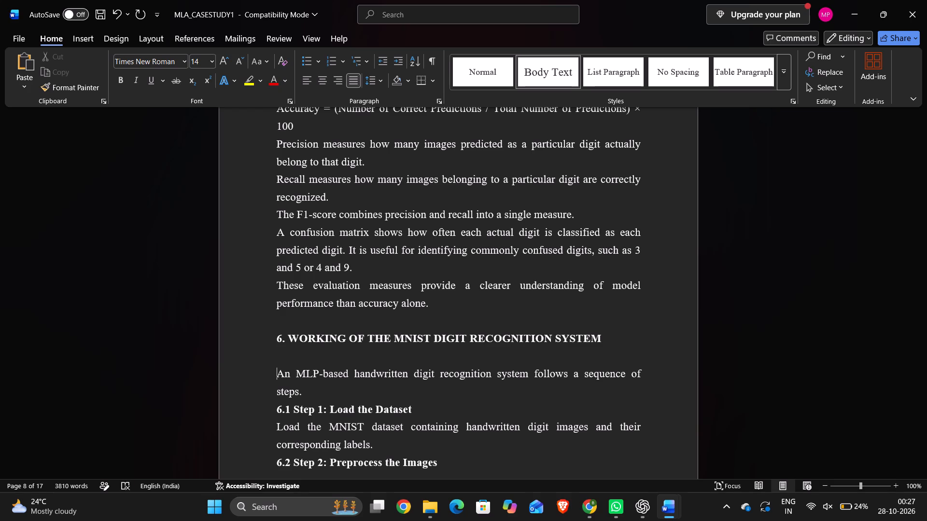
{"action": "scroll", "coordinate": [274, 355], "scroll_direction": "down", "scroll_amount": 7}
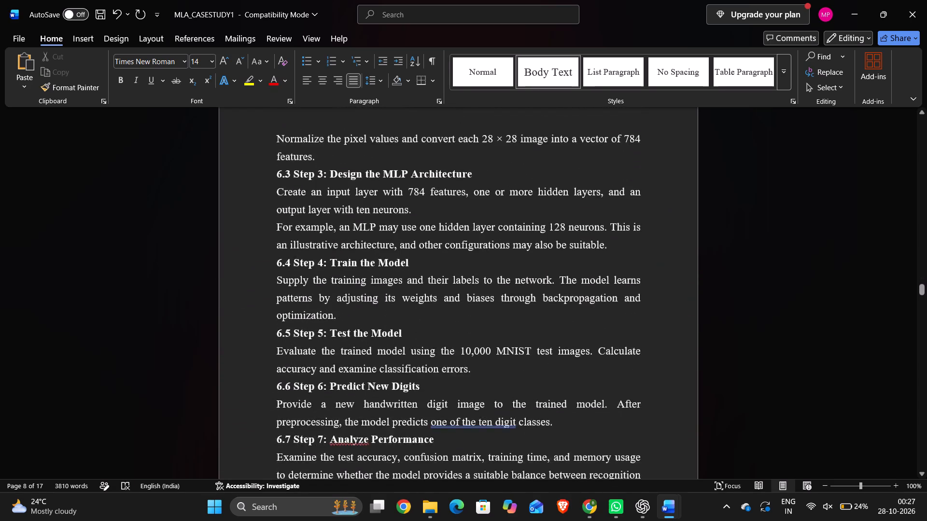
{"action": "scroll", "coordinate": [274, 355], "scroll_direction": "down", "scroll_amount": 2}
{"action": "scroll", "coordinate": [274, 355], "scroll_direction": "right", "scroll_amount": 1}
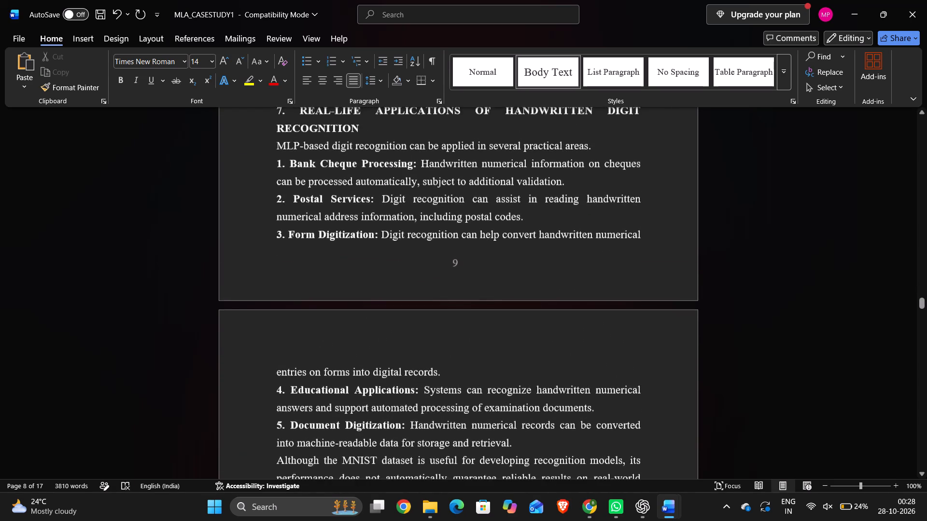
{"action": "scroll", "coordinate": [274, 355], "scroll_direction": "up", "scroll_amount": 1}
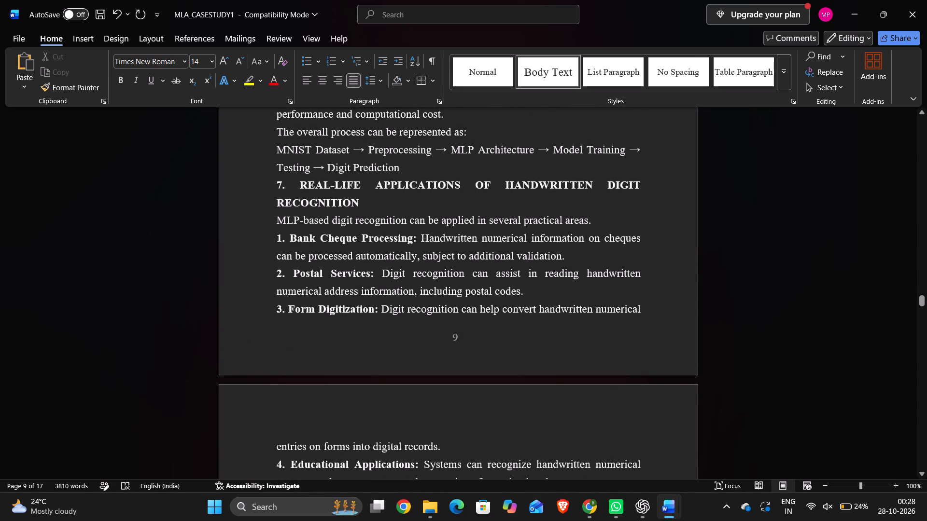
{"action": "left_click", "coordinate": [274, 183]}
{"action": "key", "text": "Return"}
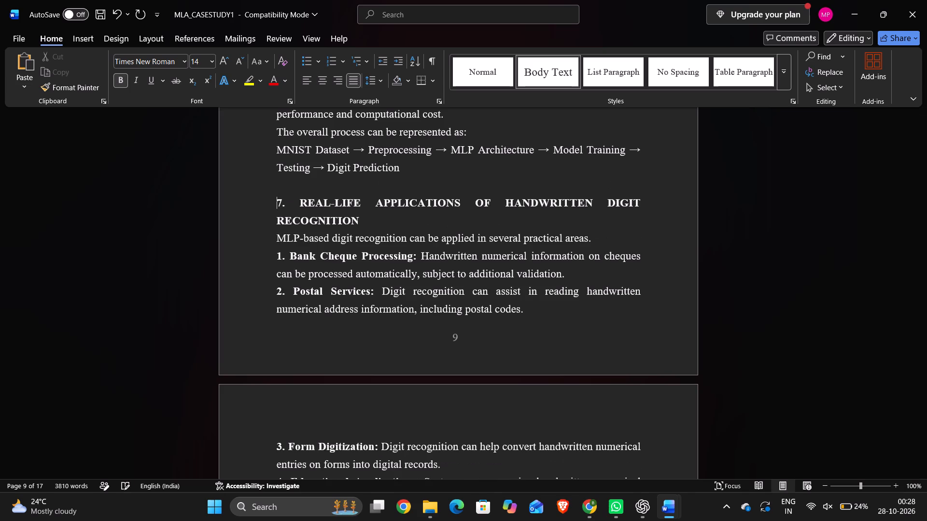
{"action": "key", "text": "Down"}
{"action": "key", "text": "Return"}
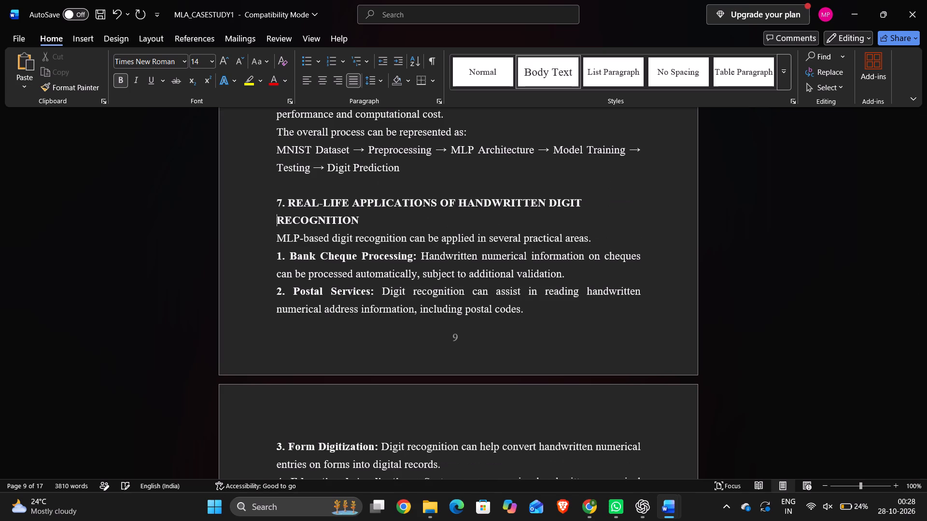
{"action": "key", "text": "Down"}
{"action": "key", "text": "Return"}
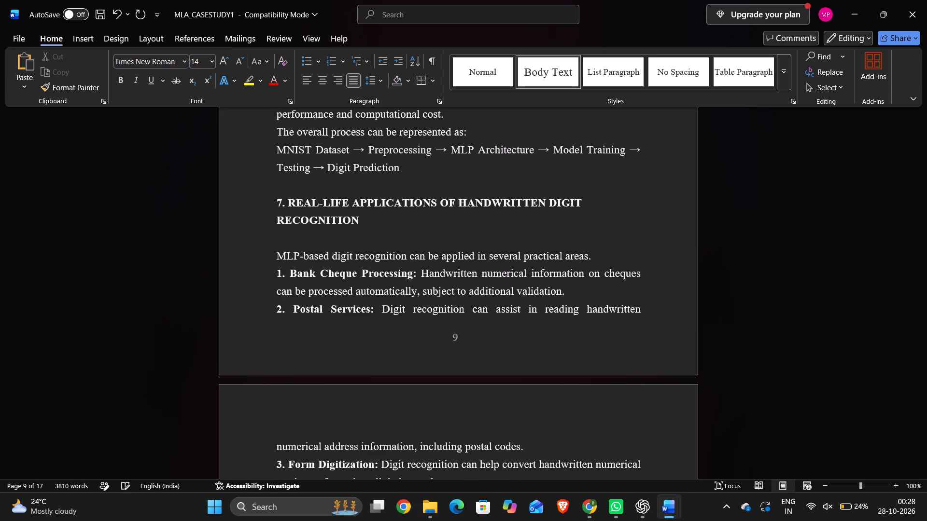
{"action": "scroll", "coordinate": [274, 183], "scroll_direction": "down", "scroll_amount": 4}
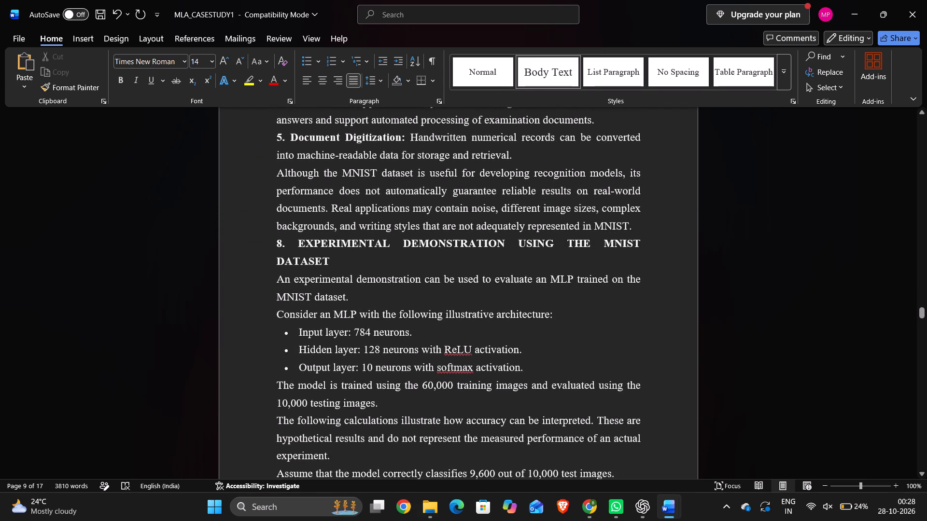
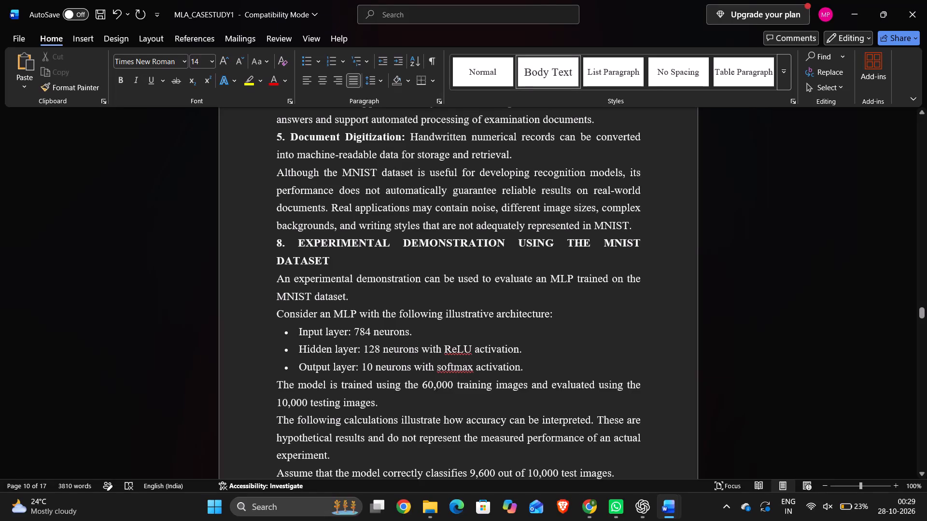
Insert one blank line above and one below the "8. EXPERIMENTAL DEMONSTRATION USING THE MNIST DATASET" heading.
{"action": "left_click", "coordinate": [276, 238]}
{"action": "key", "text": "Return"}
{"action": "key", "text": "Down"}
{"action": "key", "text": "Down"}
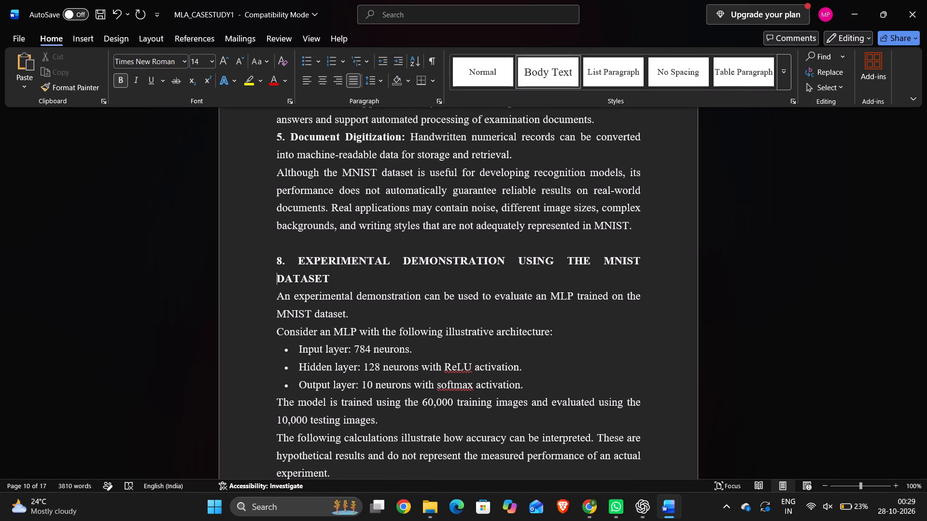
{"action": "key", "text": "Return"}
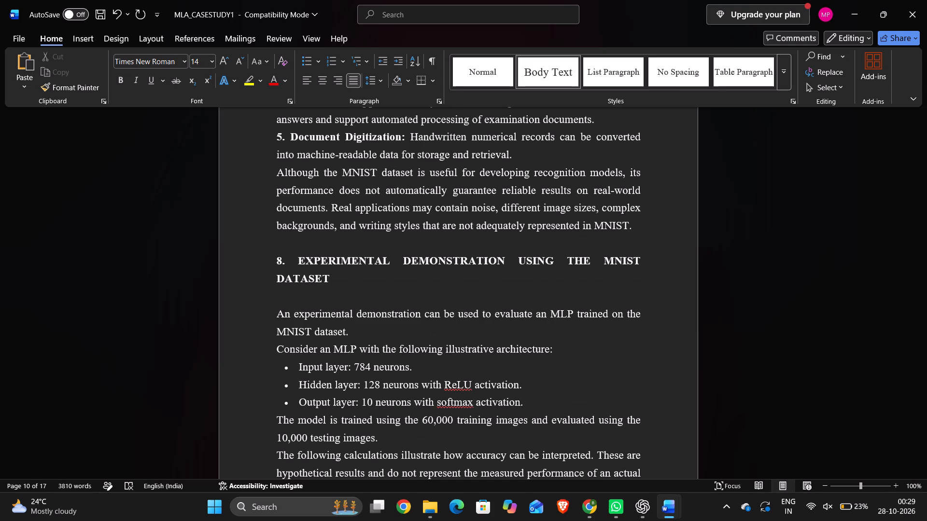
Insert one blank line above and one below the "9. CHALLENGES OF ACCURACY AND COMPUTATION" heading.
{"action": "scroll", "coordinate": [276, 238], "scroll_direction": "down", "scroll_amount": 4}
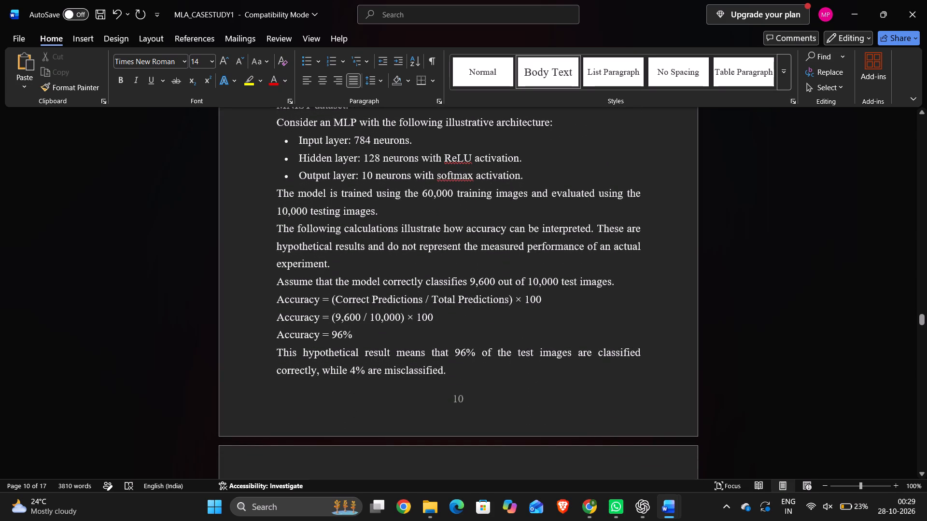
{"action": "scroll", "coordinate": [276, 238], "scroll_direction": "down", "scroll_amount": 7}
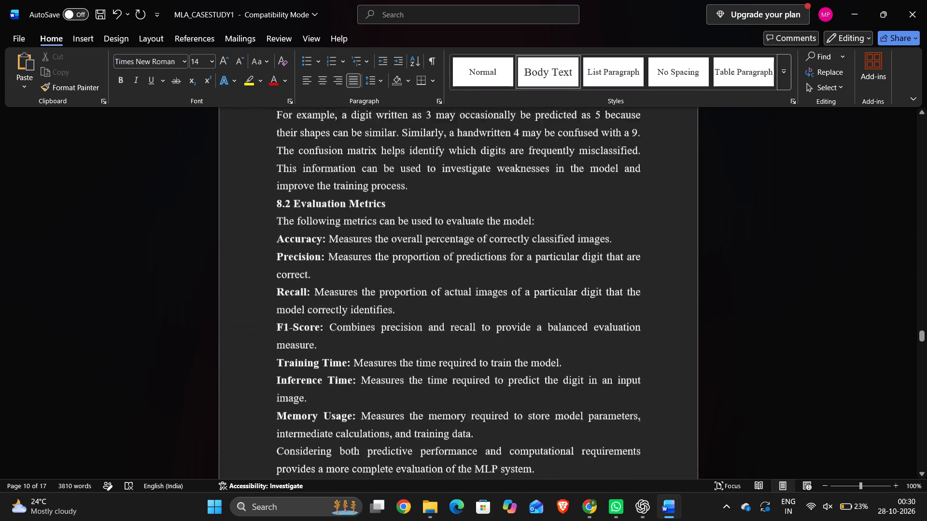
{"action": "scroll", "coordinate": [276, 238], "scroll_direction": "down", "scroll_amount": 2}
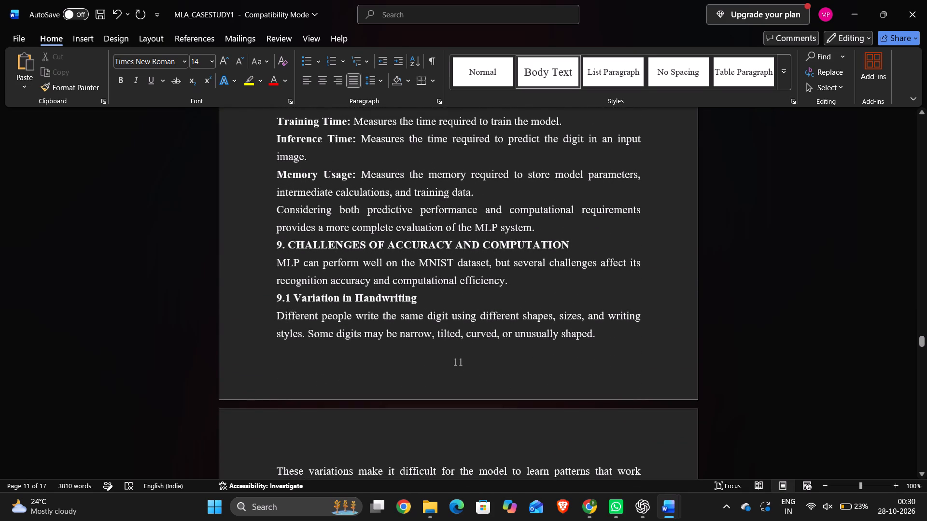
{"action": "left_click", "coordinate": [273, 240]}
{"action": "key", "text": "Return"}
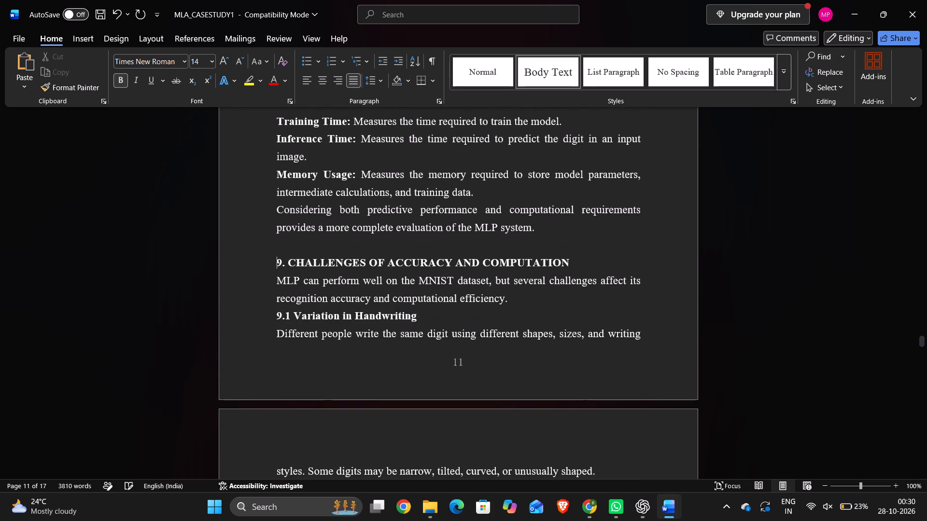
{"action": "key", "text": "Down"}
{"action": "key", "text": "Return"}
Insert one blank line above and one below the "10. SOLUTIONS AND BEST PRACTICES" heading.
{"action": "scroll", "coordinate": [273, 240], "scroll_direction": "down", "scroll_amount": 3}
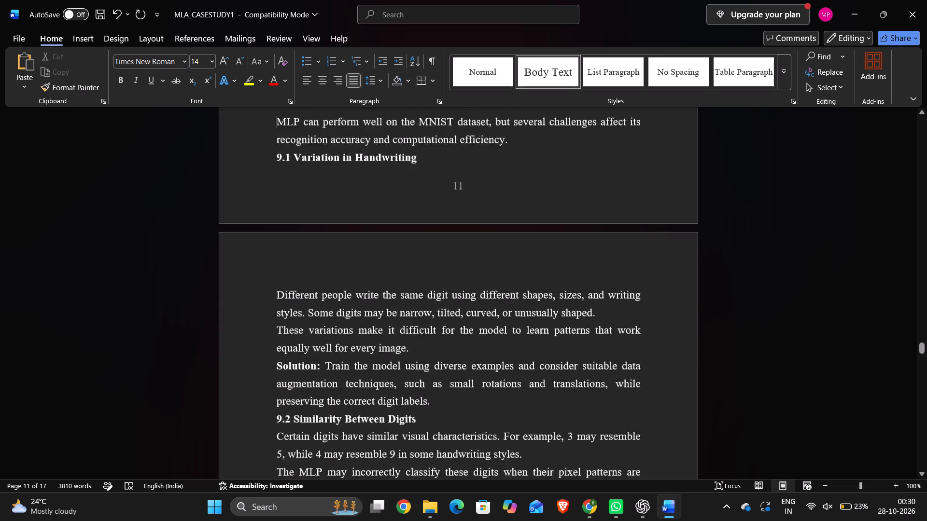
{"action": "scroll", "coordinate": [273, 240], "scroll_direction": "down", "scroll_amount": 5}
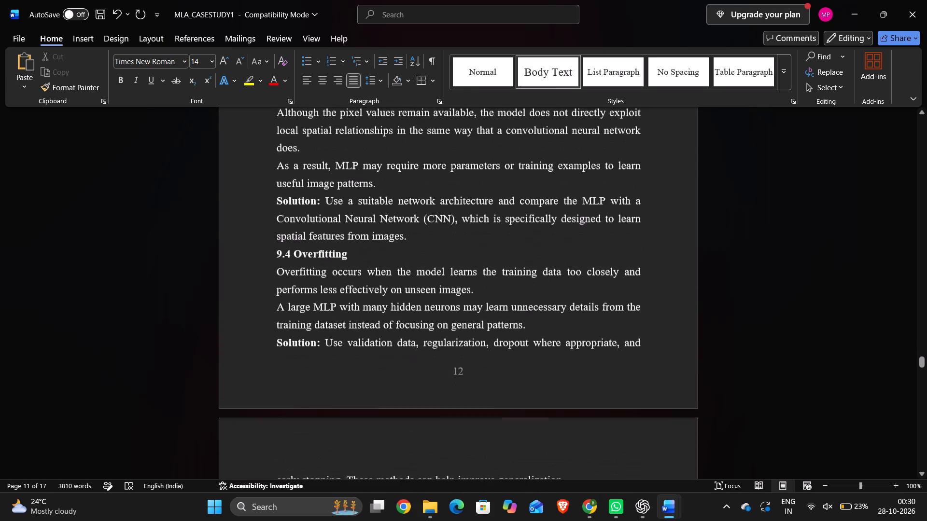
{"action": "scroll", "coordinate": [273, 240], "scroll_direction": "down", "scroll_amount": 8}
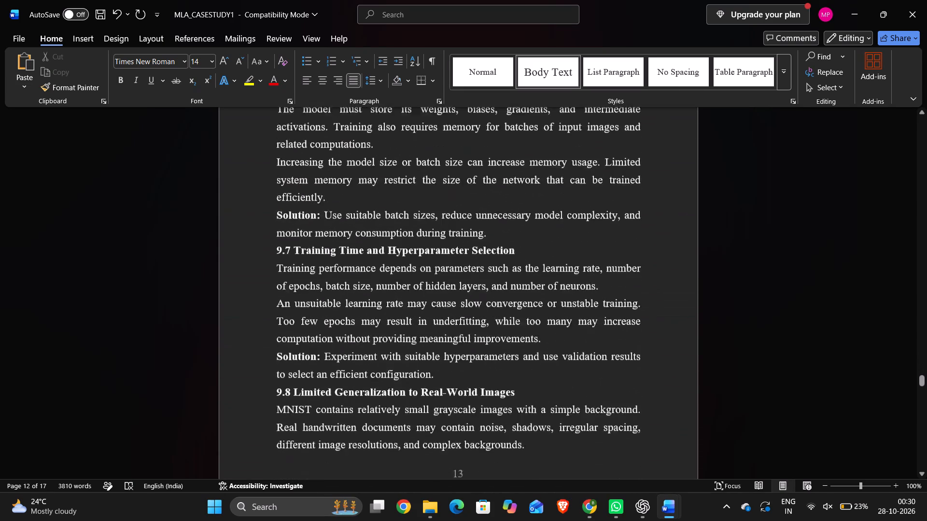
{"action": "scroll", "coordinate": [273, 240], "scroll_direction": "down", "scroll_amount": 3}
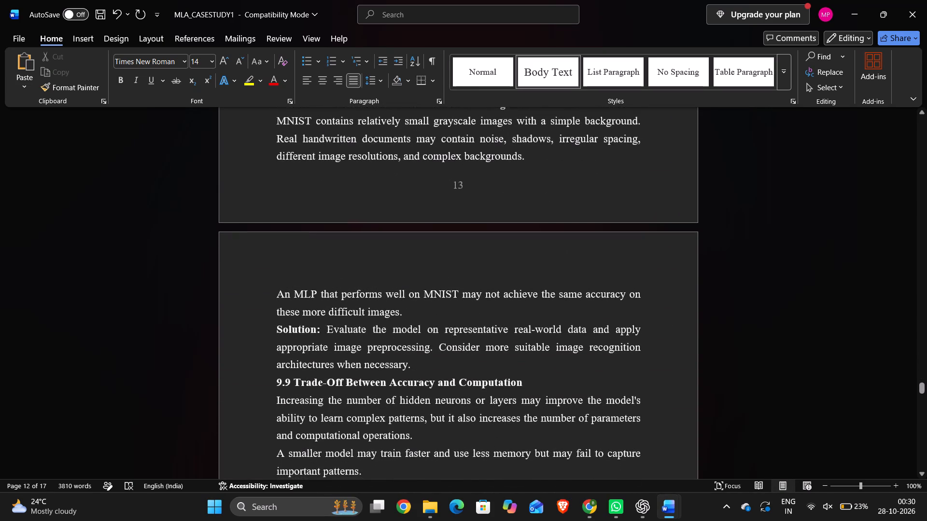
{"action": "scroll", "coordinate": [336, 247], "scroll_direction": "down", "scroll_amount": 4}
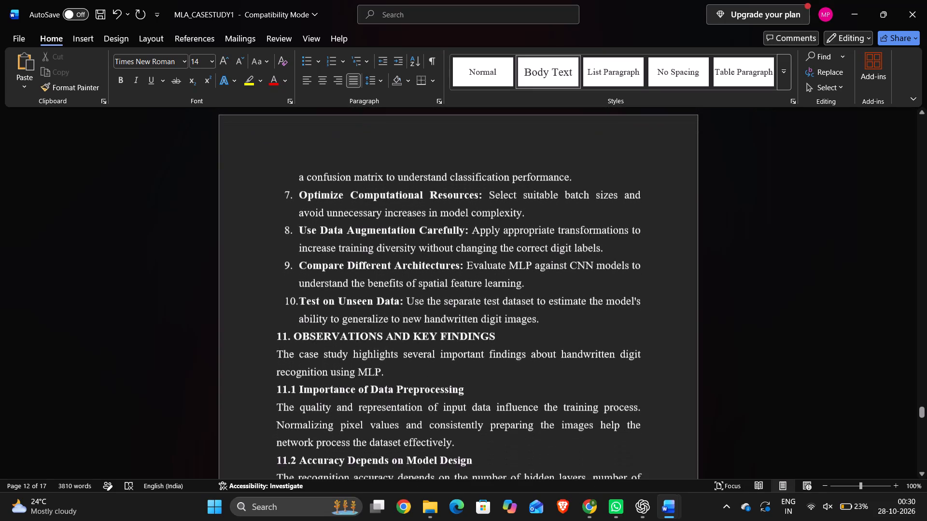
{"action": "scroll", "coordinate": [291, 318], "scroll_direction": "up", "scroll_amount": 7}
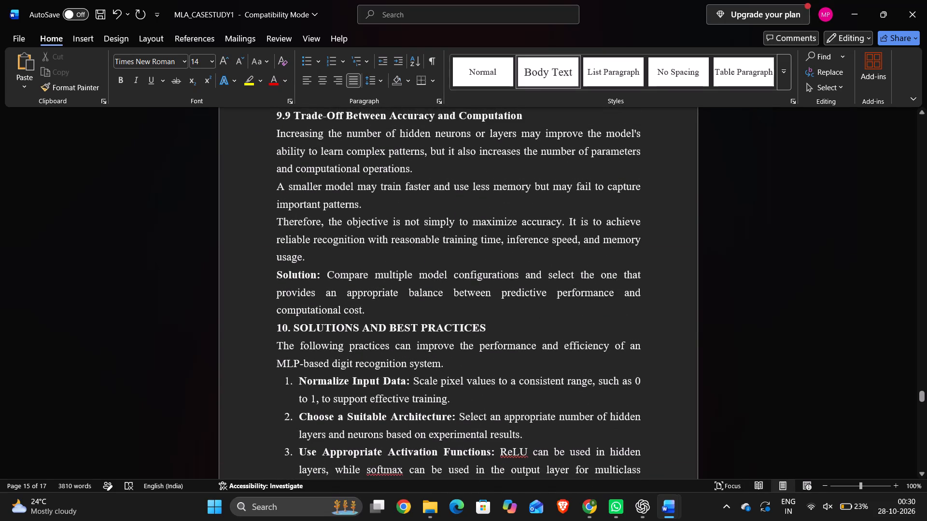
{"action": "left_click", "coordinate": [273, 330]}
{"action": "key", "text": "Return"}
{"action": "key", "text": "Down"}
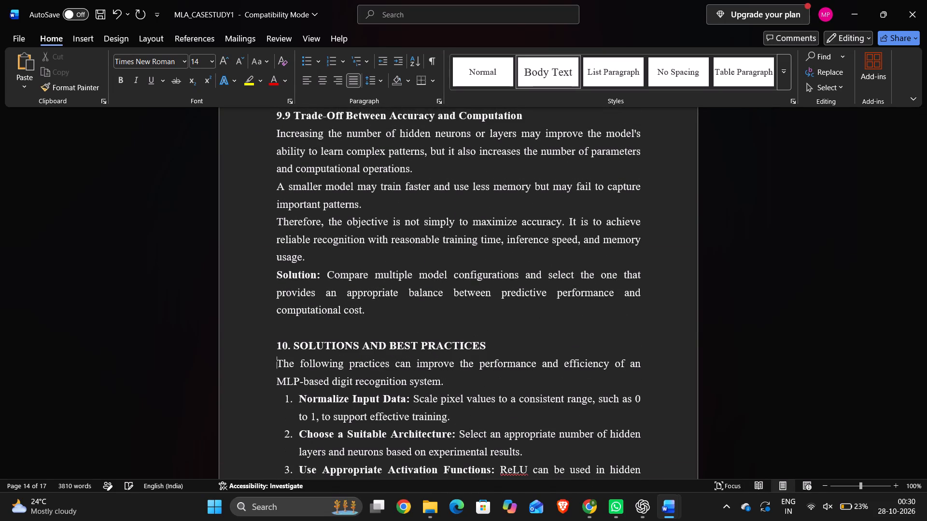
{"action": "key", "text": "Return"}
Insert one blank line above and one below the "11. OBSERVATIONS AND KEY FINDINGS" heading.
{"action": "scroll", "coordinate": [273, 330], "scroll_direction": "down", "scroll_amount": 1}
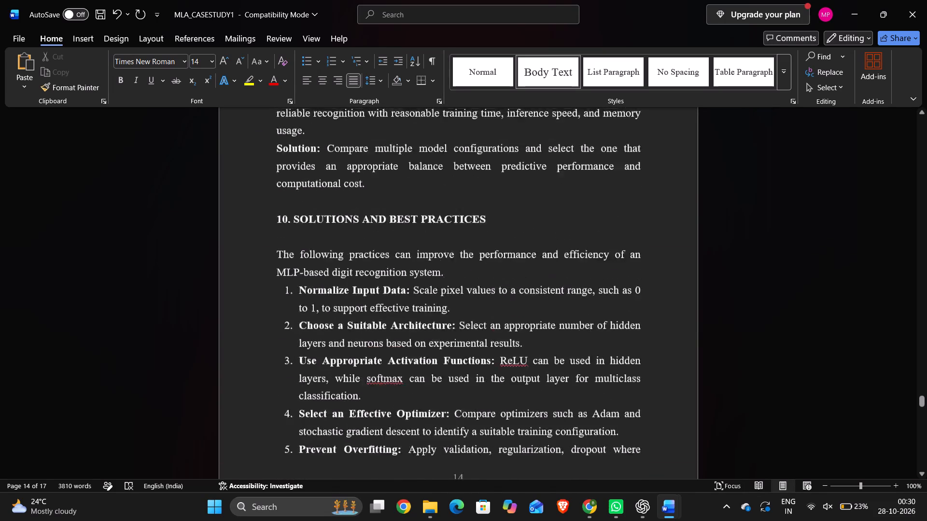
{"action": "scroll", "coordinate": [273, 330], "scroll_direction": "down", "scroll_amount": 2}
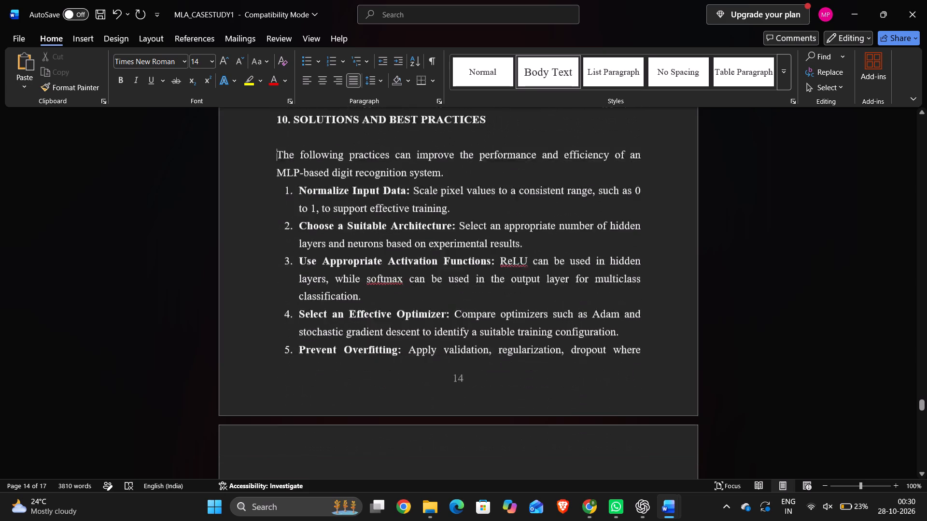
{"action": "scroll", "coordinate": [273, 330], "scroll_direction": "down", "scroll_amount": 1}
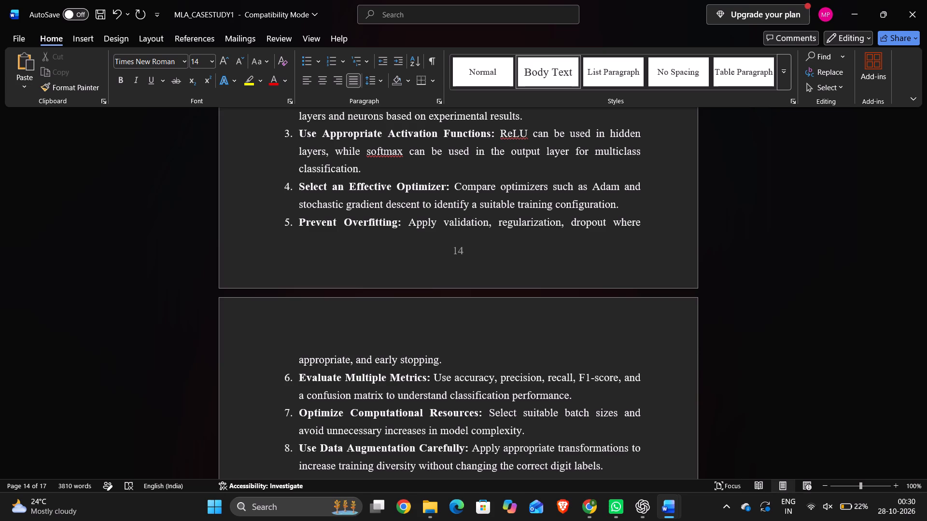
{"action": "scroll", "coordinate": [273, 330], "scroll_direction": "down", "scroll_amount": 4}
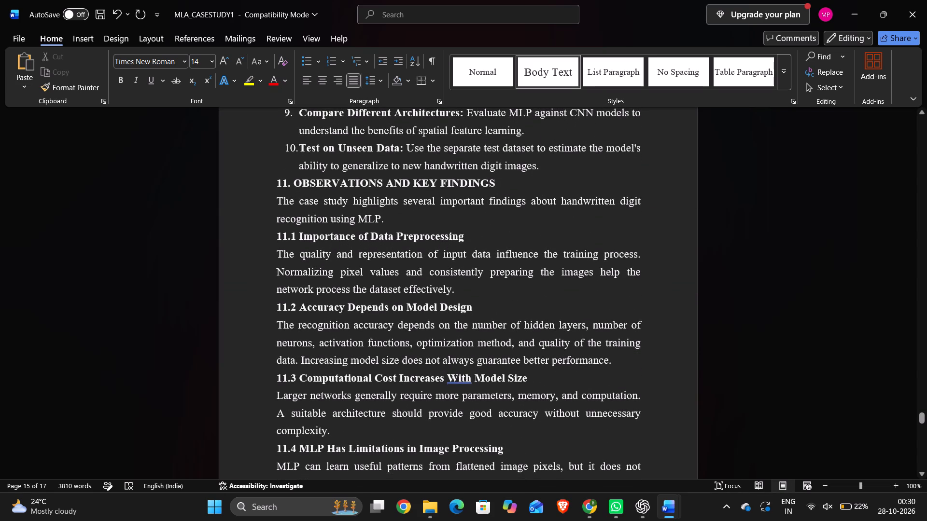
{"action": "left_click", "coordinate": [273, 182]}
{"action": "key", "text": "backslash"}
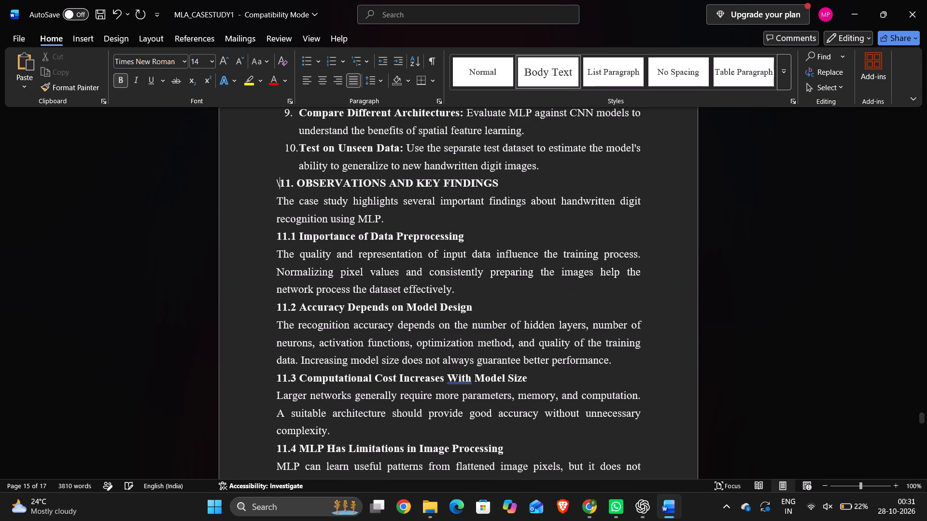
{"action": "key", "text": "BackSpace"}
{"action": "key", "text": "Return"}
{"action": "key", "text": "Down"}
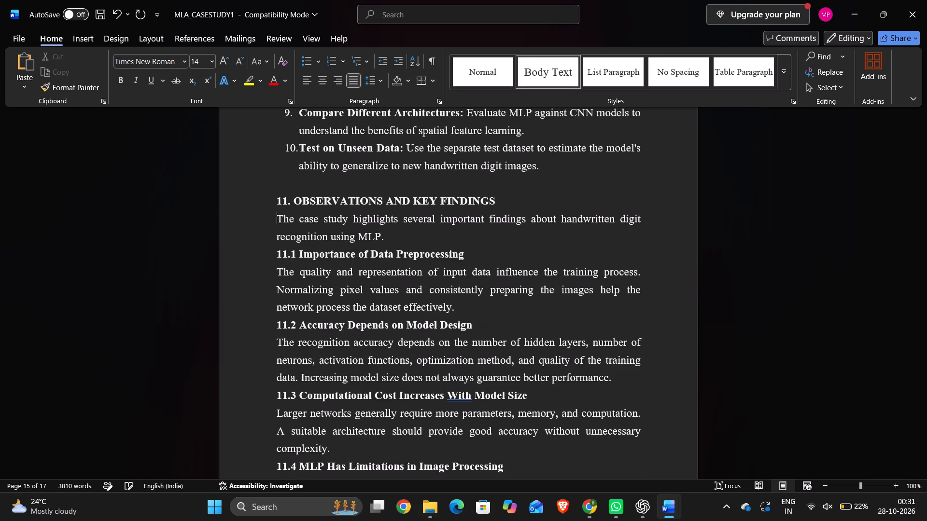
{"action": "key", "text": "Return"}
Insert one blank line above and one below the "12. FUTURE SCOPE" heading.
{"action": "scroll", "coordinate": [273, 182], "scroll_direction": "down", "scroll_amount": 1}
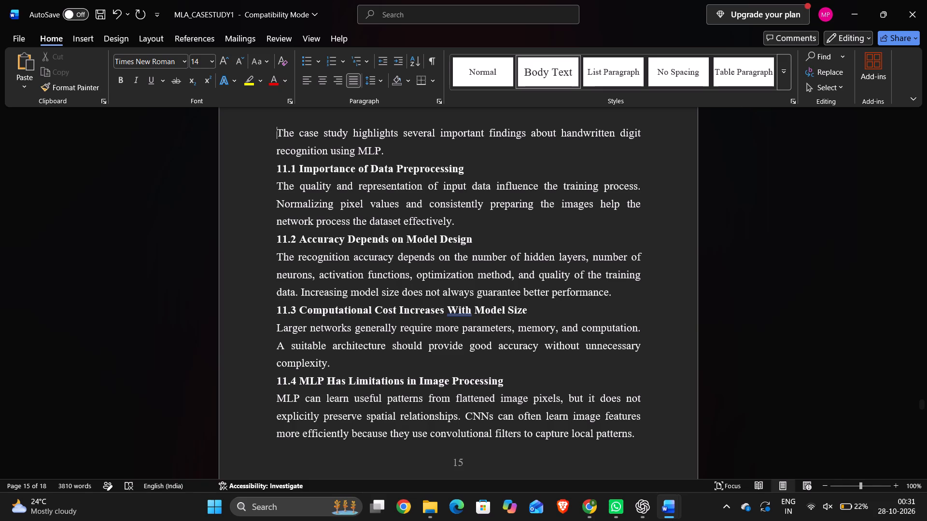
{"action": "scroll", "coordinate": [273, 182], "scroll_direction": "down", "scroll_amount": 1}
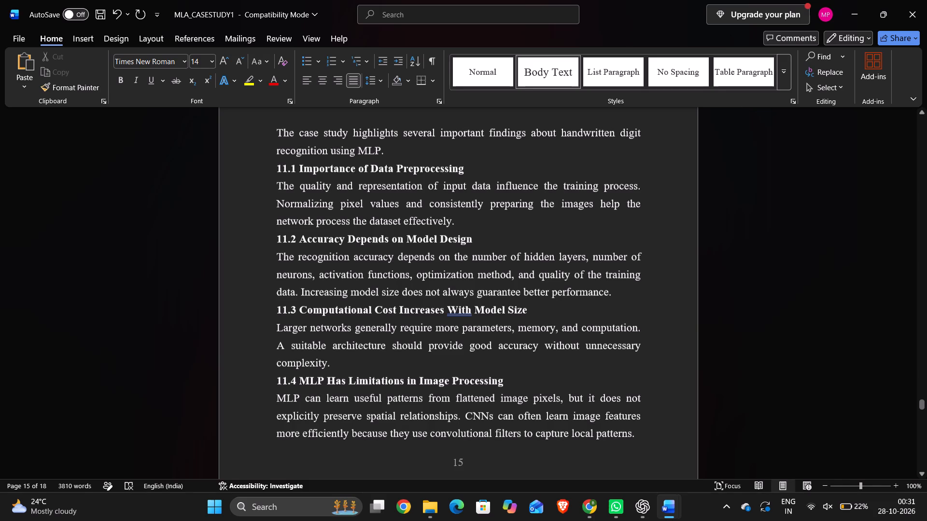
{"action": "scroll", "coordinate": [273, 182], "scroll_direction": "down", "scroll_amount": 1}
{"action": "scroll", "coordinate": [307, 298], "scroll_direction": "down", "scroll_amount": 1}
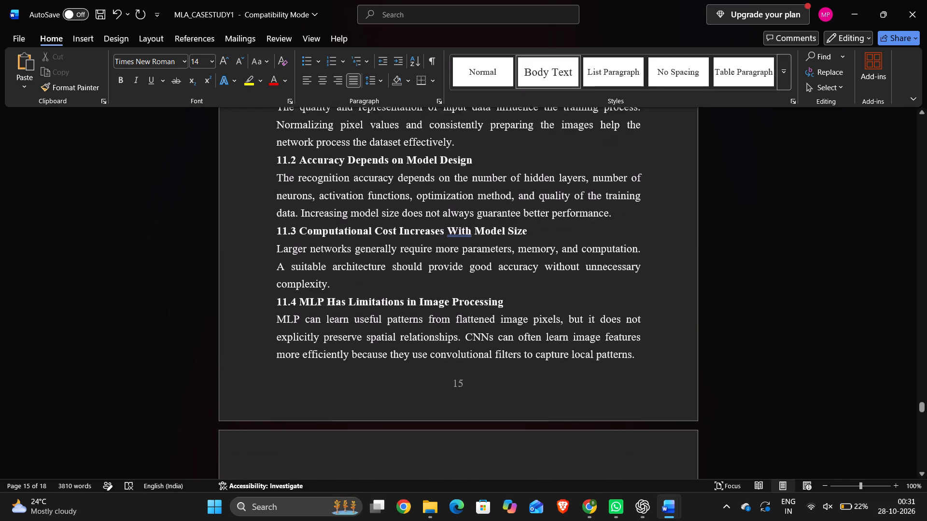
{"action": "scroll", "coordinate": [307, 298], "scroll_direction": "down", "scroll_amount": 2}
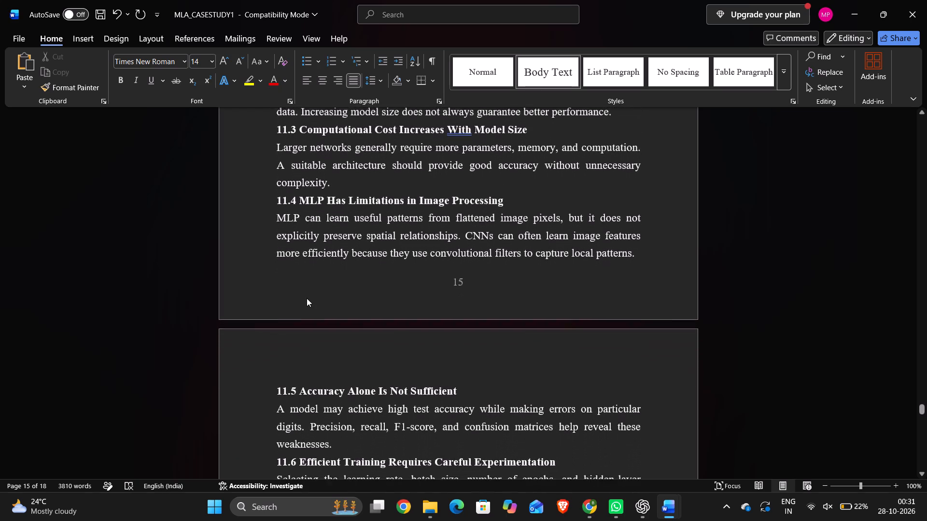
{"action": "scroll", "coordinate": [307, 298], "scroll_direction": "down", "scroll_amount": 3}
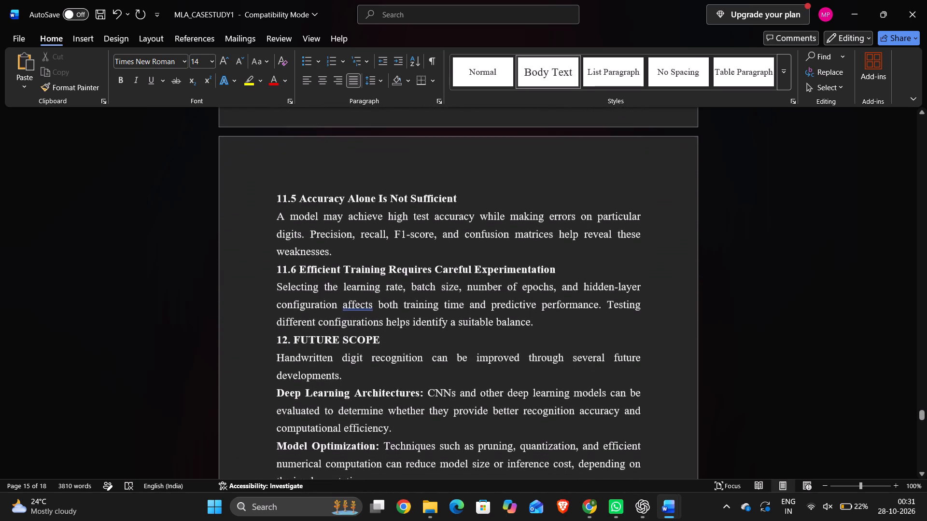
{"action": "scroll", "coordinate": [307, 298], "scroll_direction": "down", "scroll_amount": 1}
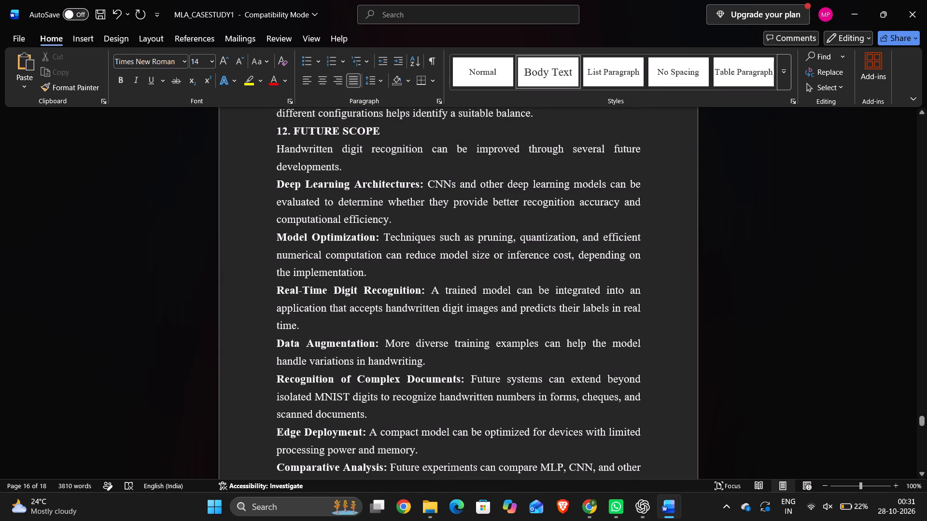
{"action": "scroll", "coordinate": [307, 298], "scroll_direction": "down", "scroll_amount": 3}
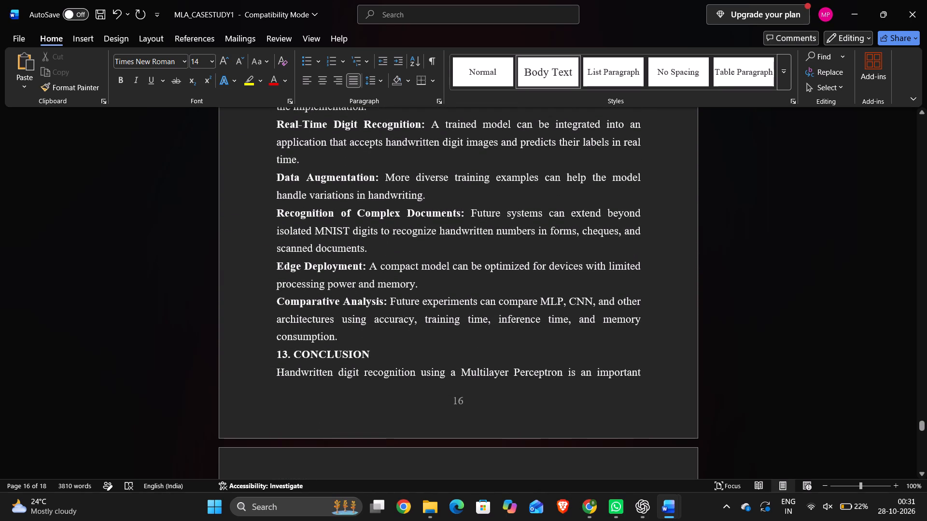
{"action": "scroll", "coordinate": [288, 420], "scroll_direction": "up", "scroll_amount": 5}
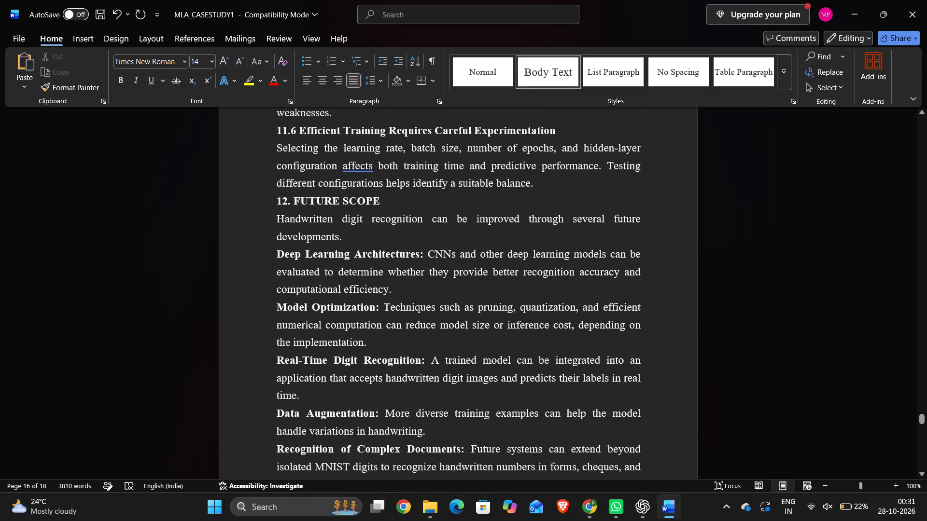
{"action": "left_click", "coordinate": [274, 201]}
{"action": "key", "text": "Return"}
{"action": "key", "text": "Down"}
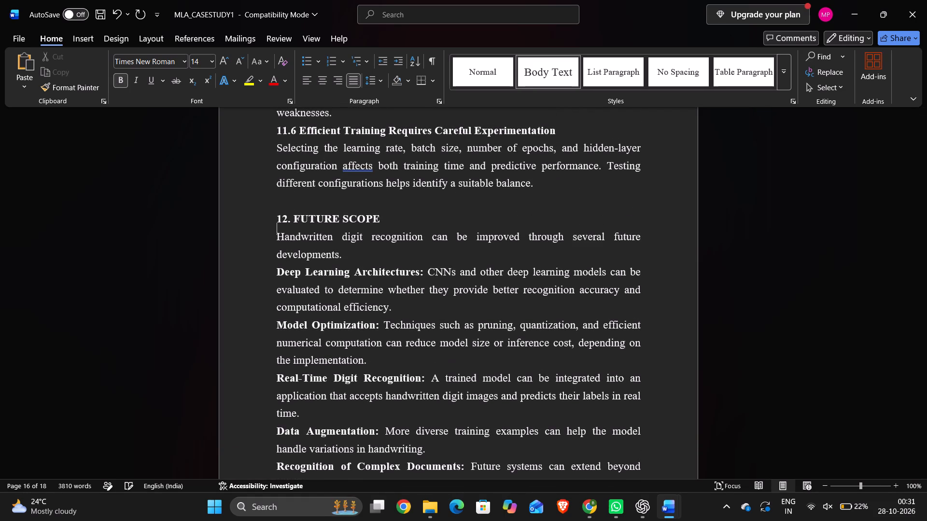
{"action": "key", "text": "Return"}
Insert one blank line above the "14. REFERENCES" heading.
{"action": "scroll", "coordinate": [274, 201], "scroll_direction": "down", "scroll_amount": 5}
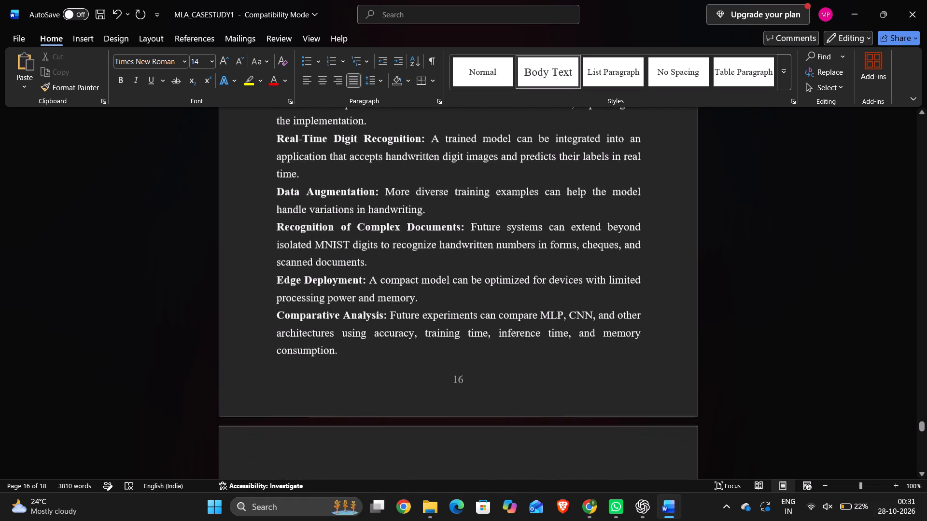
{"action": "scroll", "coordinate": [274, 201], "scroll_direction": "down", "scroll_amount": 2}
{"action": "scroll", "coordinate": [261, 314], "scroll_direction": "down", "scroll_amount": 1}
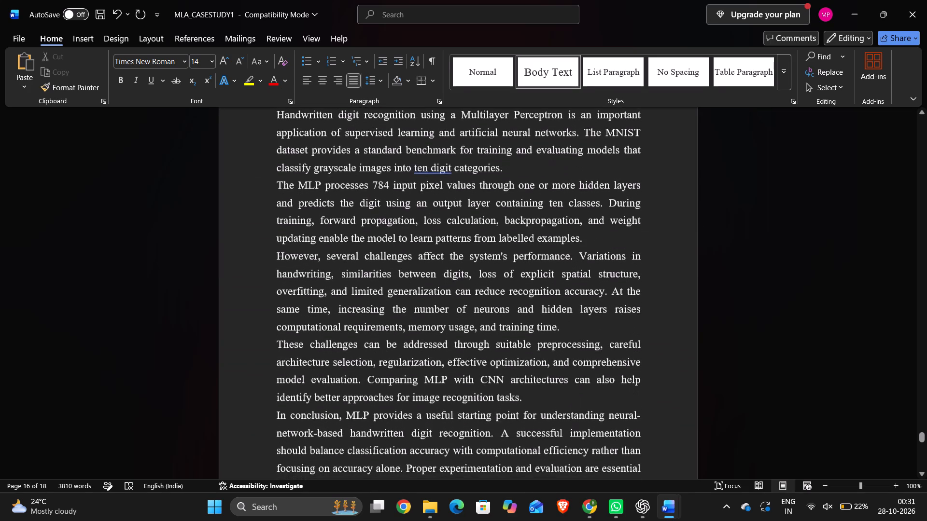
{"action": "scroll", "coordinate": [261, 314], "scroll_direction": "down", "scroll_amount": 1}
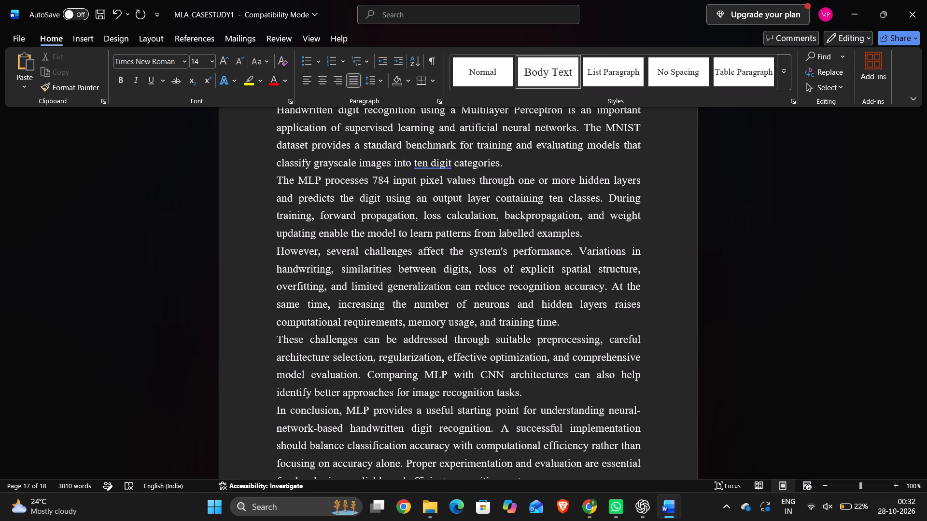
{"action": "scroll", "coordinate": [261, 314], "scroll_direction": "down", "scroll_amount": 4}
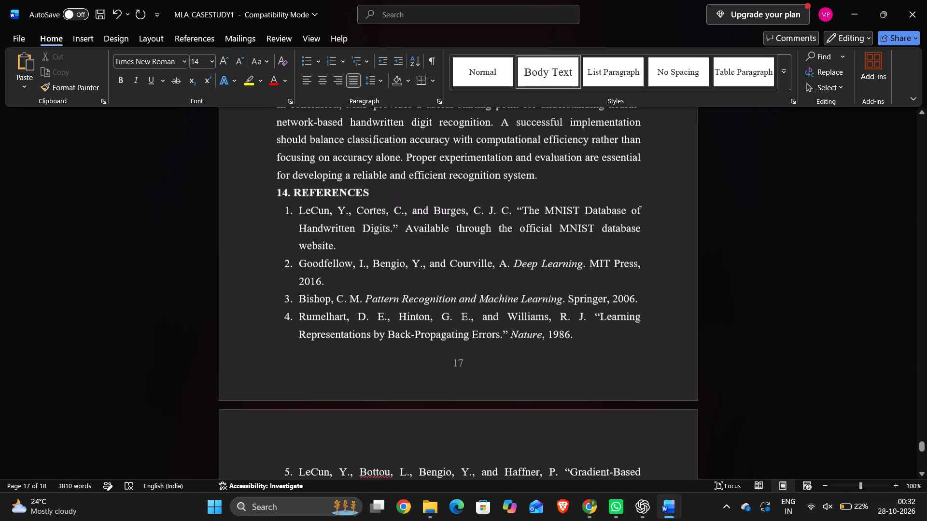
{"action": "scroll", "coordinate": [261, 314], "scroll_direction": "down", "scroll_amount": 4}
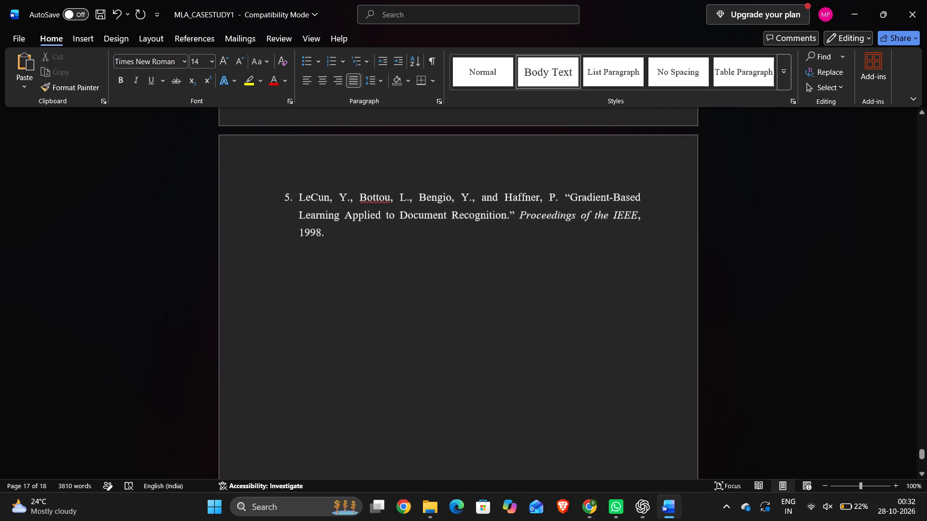
{"action": "scroll", "coordinate": [261, 314], "scroll_direction": "down", "scroll_amount": 3}
{"action": "scroll", "coordinate": [261, 314], "scroll_direction": "up", "scroll_amount": 7}
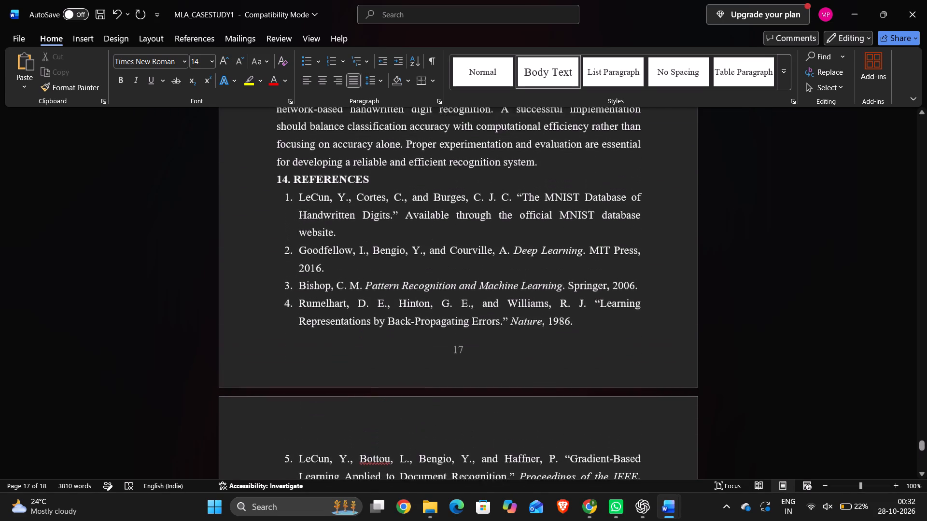
{"action": "scroll", "coordinate": [261, 314], "scroll_direction": "up", "scroll_amount": 1}
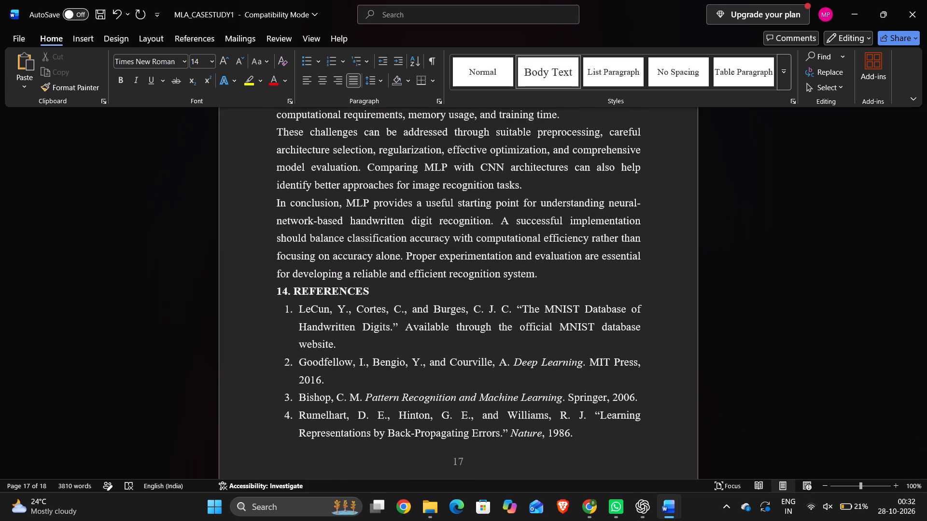
{"action": "scroll", "coordinate": [261, 314], "scroll_direction": "up", "scroll_amount": 3}
{"action": "scroll", "coordinate": [261, 314], "scroll_direction": "down", "scroll_amount": 2}
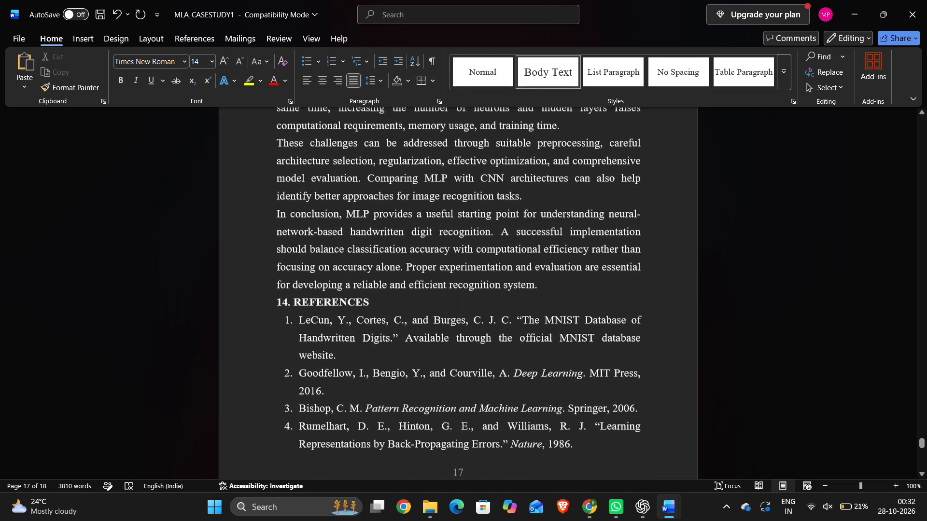
{"action": "left_click", "coordinate": [273, 300]}
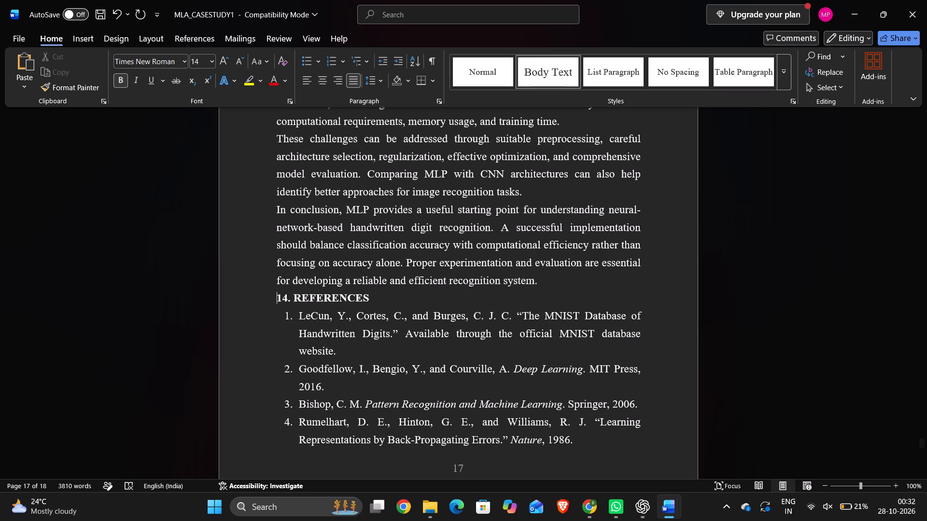
{"action": "key", "text": "Return"}
{"action": "key", "text": "Down"}
Replace the student name on the cover page with the new student's name in capitals.
{"action": "scroll", "coordinate": [273, 300], "scroll_direction": "up", "scroll_amount": 4}
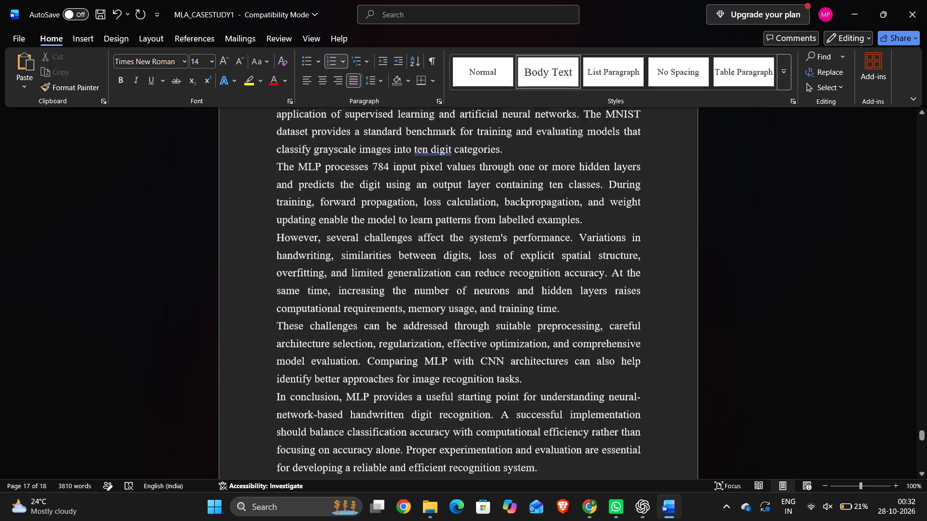
{"action": "scroll", "coordinate": [273, 300], "scroll_direction": "up", "scroll_amount": 2}
{"action": "scroll", "coordinate": [273, 300], "scroll_direction": "up", "scroll_amount": 20}
{"action": "scroll", "coordinate": [273, 300], "scroll_direction": "up", "scroll_amount": 8}
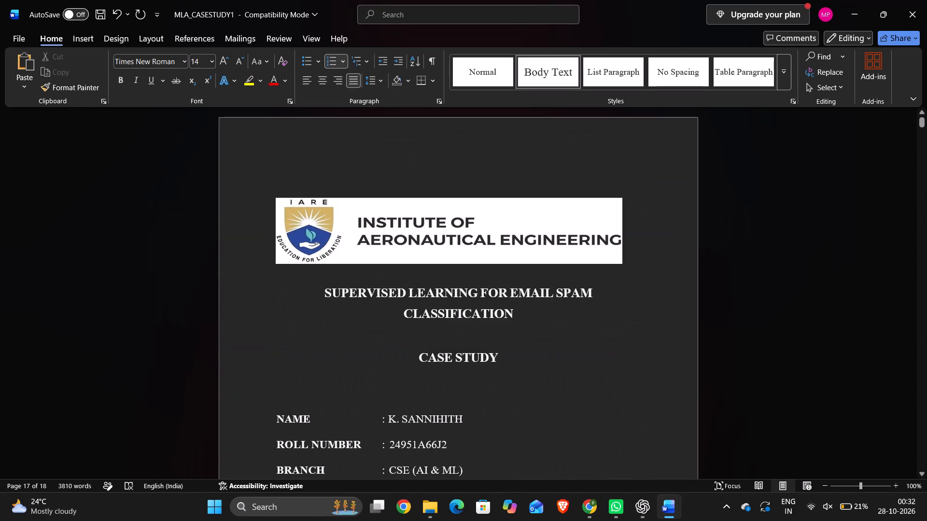
{"action": "scroll", "coordinate": [448, 376], "scroll_direction": "down", "scroll_amount": 1}
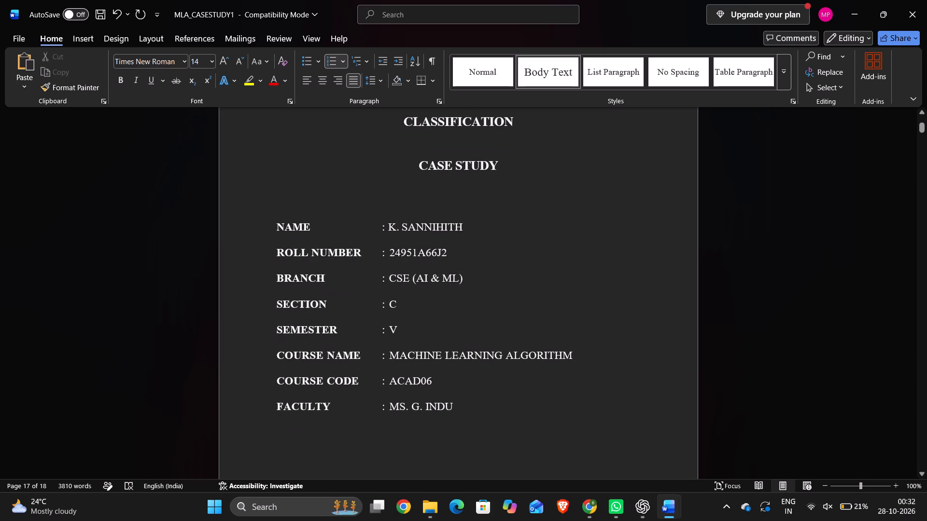
{"action": "left_click", "coordinate": [465, 224]}
{"action": "key", "text": "Left"}
{"action": "key", "text": "BackSpace"}
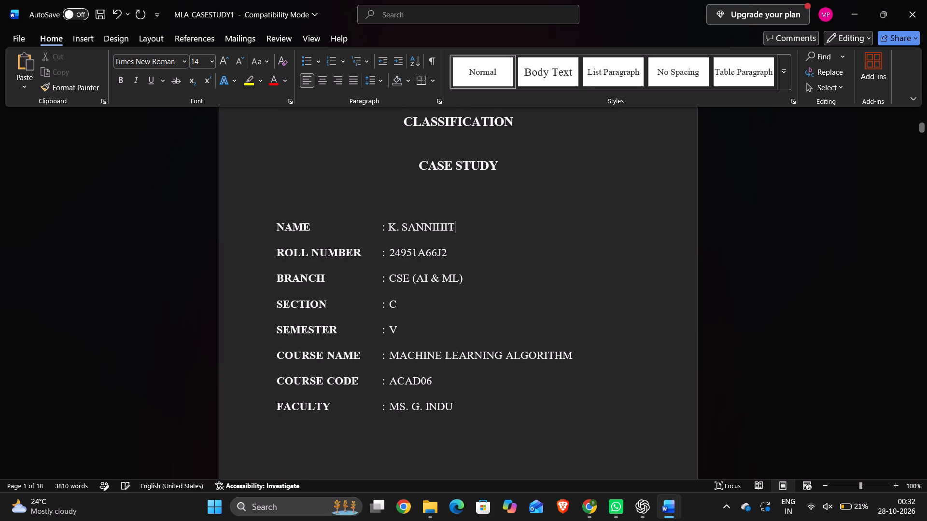
{"action": "key", "text": "BackSpace"}
{"action": "key", "text": "BackSpace"}
{"action": "key", "text": "BackSpace"}
{"action": "key", "text": "BackSpace"}
{"action": "key", "text": "BackSpace"}
{"action": "key", "text": "BackSpace"}
{"action": "key", "text": "BackSpace"}
{"action": "key", "text": "BackSpace"}
{"action": "key", "text": "BackSpace"}
{"action": "key", "text": "BackSpace"}
{"action": "key", "text": "BackSpace"}
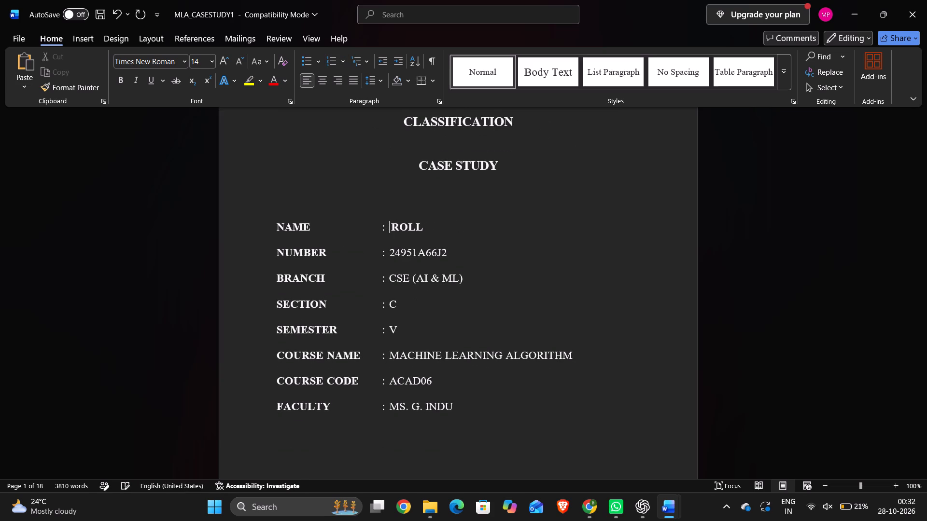
{"action": "key", "text": "comma"}
{"action": "key", "text": "BackSpace"}
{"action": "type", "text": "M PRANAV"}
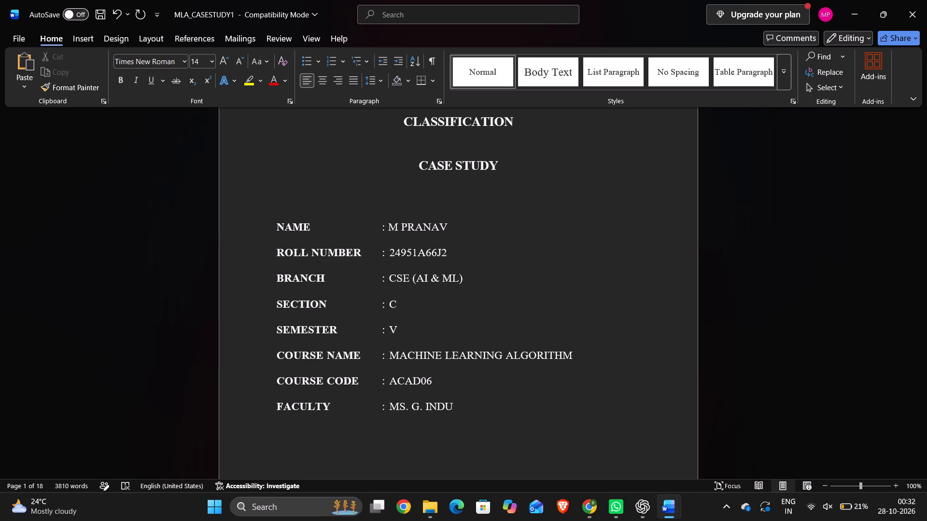
Change the last two characters of the cover page's roll number to match the new student.
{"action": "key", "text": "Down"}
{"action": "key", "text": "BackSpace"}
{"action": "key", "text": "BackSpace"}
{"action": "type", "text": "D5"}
Save the case study document.
{"action": "scroll", "coordinate": [484, 338], "scroll_direction": "down", "scroll_amount": 2}
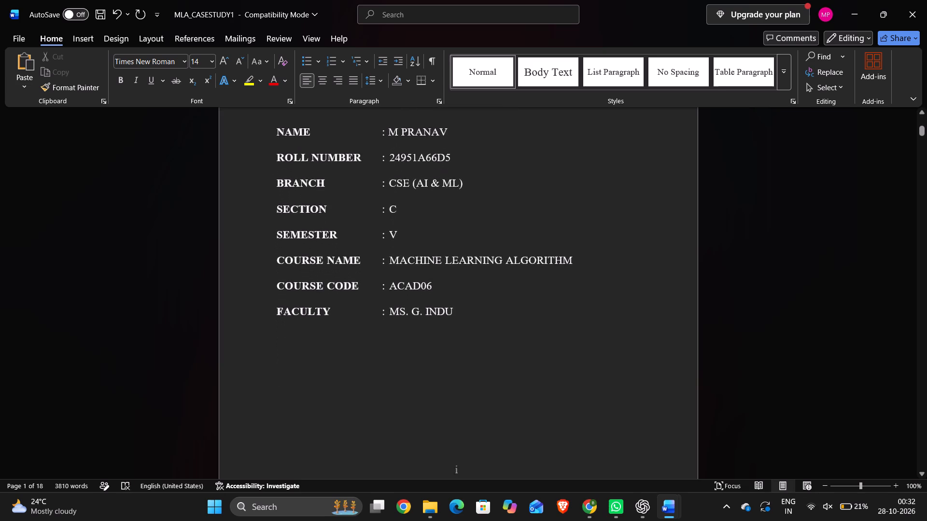
{"action": "scroll", "coordinate": [484, 338], "scroll_direction": "down", "scroll_amount": 1}
{"action": "key", "text": "ctrl+s"}
Insert eight blank lines above the "14. REFERENCES" heading so that it starts on page 18.
{"action": "scroll", "coordinate": [484, 338], "scroll_direction": "down", "scroll_amount": 3}
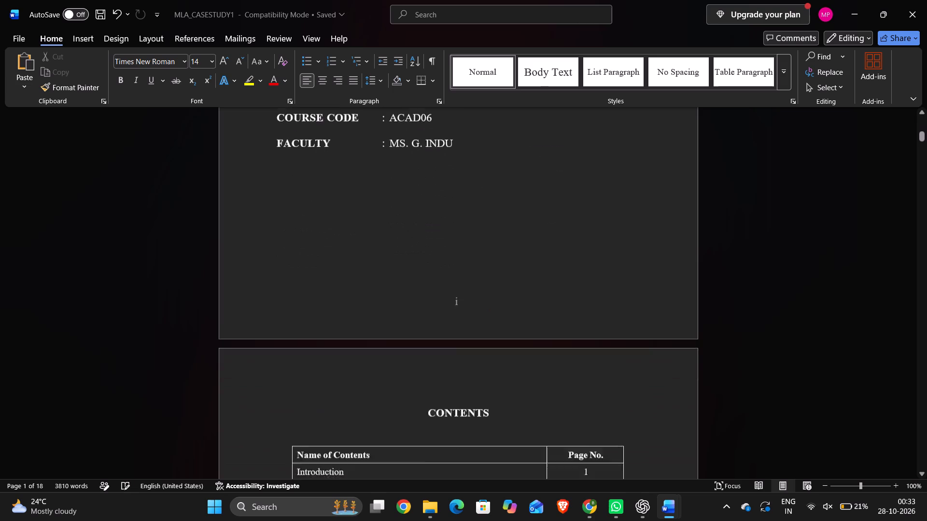
{"action": "scroll", "coordinate": [484, 338], "scroll_direction": "down", "scroll_amount": 16}
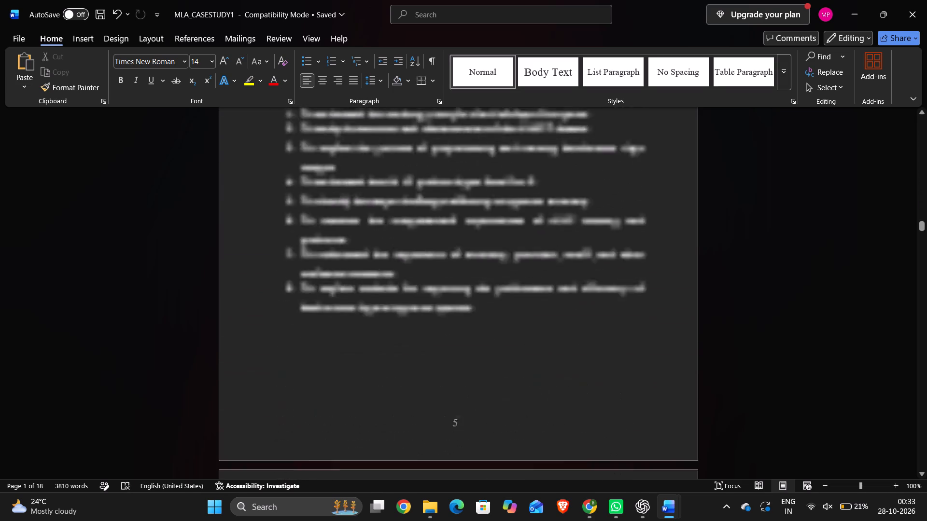
{"action": "scroll", "coordinate": [484, 338], "scroll_direction": "down", "scroll_amount": 19}
{"action": "scroll", "coordinate": [484, 338], "scroll_direction": "down", "scroll_amount": 9}
{"action": "scroll", "coordinate": [484, 338], "scroll_direction": "up", "scroll_amount": 5}
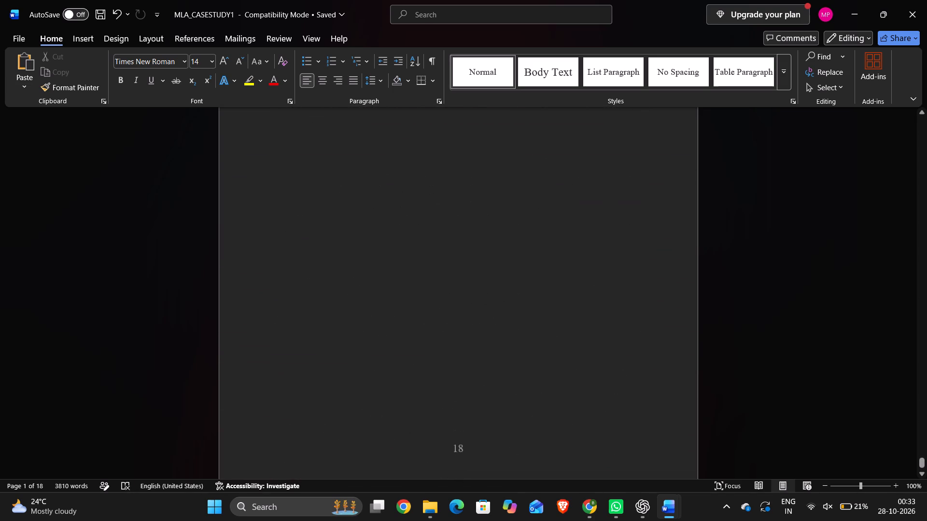
{"action": "scroll", "coordinate": [484, 338], "scroll_direction": "up", "scroll_amount": 2}
{"action": "scroll", "coordinate": [484, 338], "scroll_direction": "right", "scroll_amount": 1}
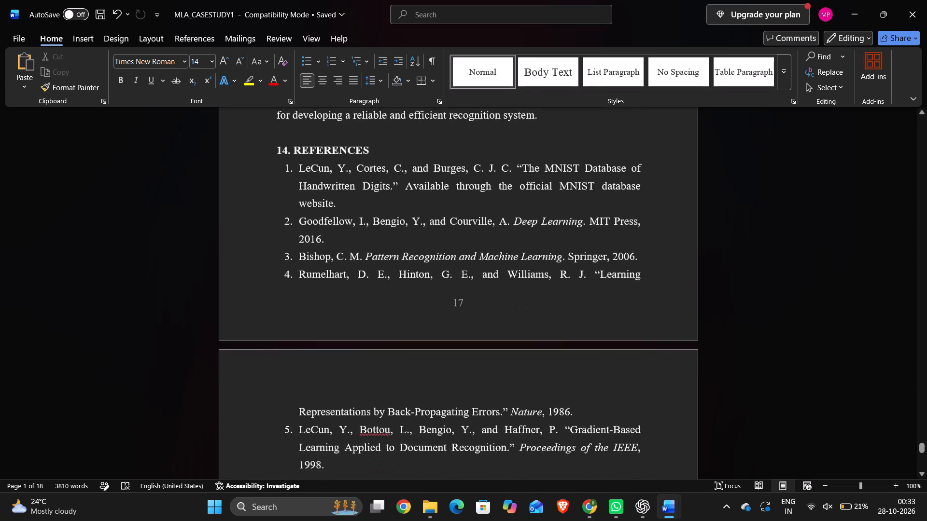
{"action": "scroll", "coordinate": [503, 321], "scroll_direction": "down", "scroll_amount": 1}
{"action": "scroll", "coordinate": [503, 321], "scroll_direction": "up", "scroll_amount": 1}
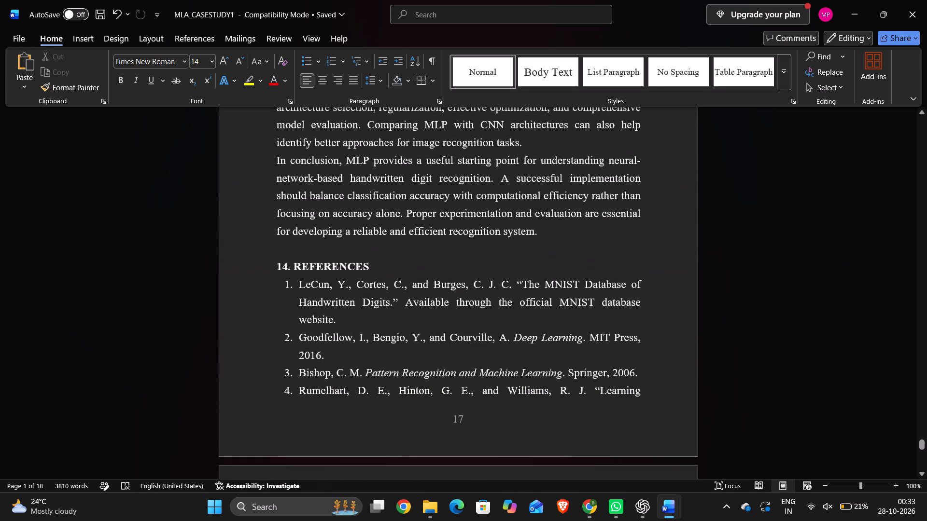
{"action": "left_click", "coordinate": [284, 250]}
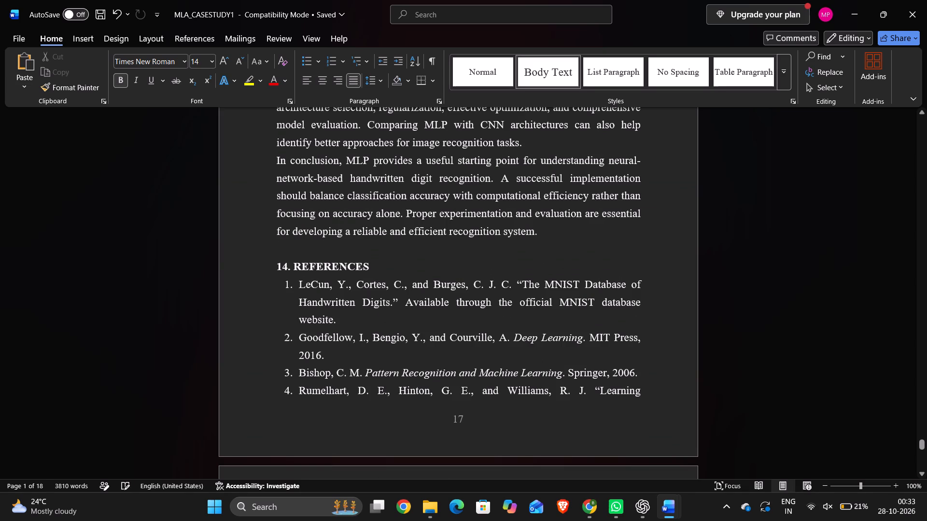
{"action": "key", "text": "Down"}
{"action": "key", "text": "Return"}
{"action": "key", "text": "Return"}
{"action": "key", "text": "Return"}
{"action": "key", "text": "Return"}
{"action": "key", "text": "Return"}
{"action": "key", "text": "Return"}
{"action": "key", "text": "Return"}
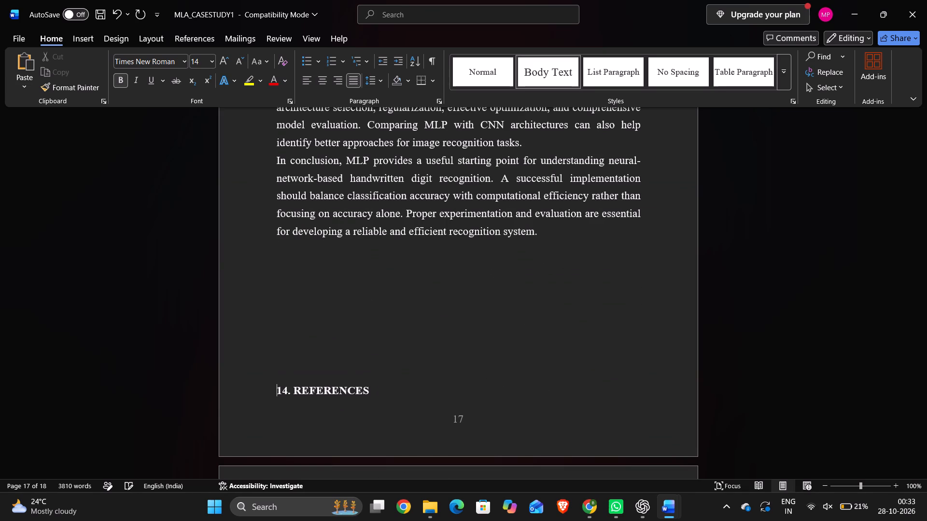
{"action": "key", "text": "Return"}
Set the page number of the References entry in the CONTENTS table to 18.
{"action": "scroll", "coordinate": [284, 250], "scroll_direction": "up", "scroll_amount": 1}
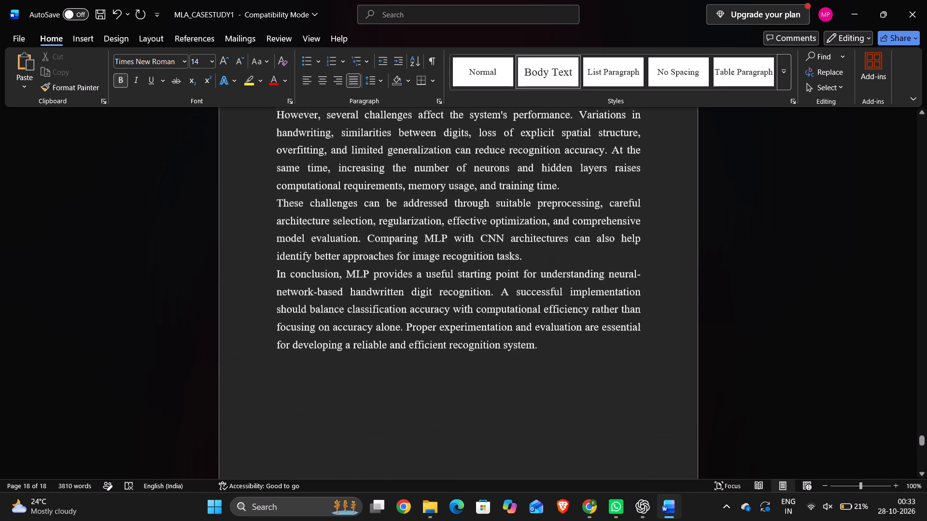
{"action": "scroll", "coordinate": [284, 250], "scroll_direction": "up", "scroll_amount": 4}
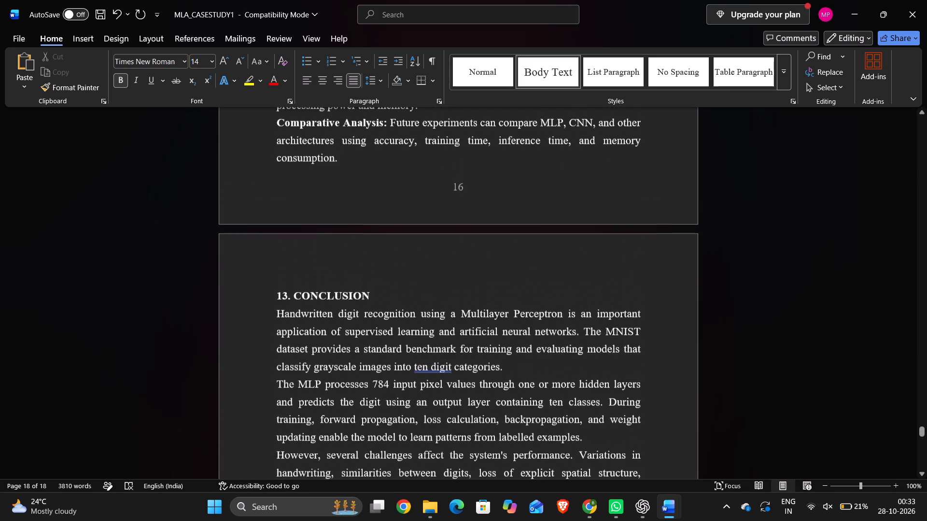
{"action": "scroll", "coordinate": [284, 250], "scroll_direction": "up", "scroll_amount": 7}
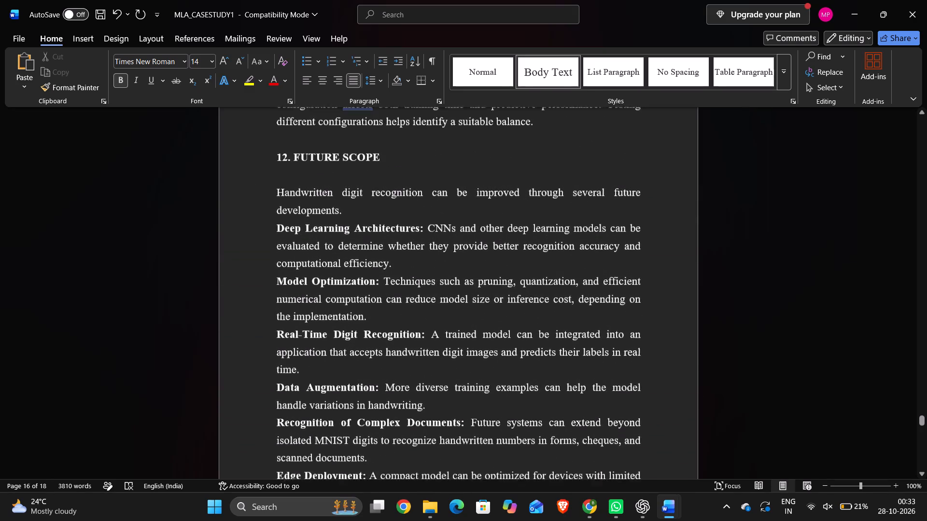
{"action": "scroll", "coordinate": [284, 250], "scroll_direction": "up", "scroll_amount": 3}
{"action": "scroll", "coordinate": [284, 250], "scroll_direction": "up", "scroll_amount": 20}
{"action": "scroll", "coordinate": [284, 250], "scroll_direction": "up", "scroll_amount": 3}
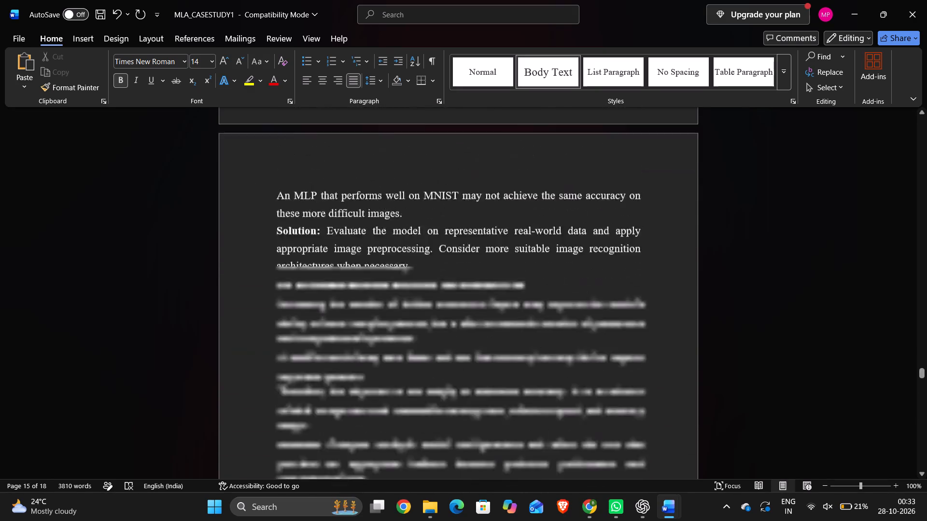
{"action": "scroll", "coordinate": [284, 250], "scroll_direction": "up", "scroll_amount": 16}
{"action": "scroll", "coordinate": [284, 250], "scroll_direction": "down", "scroll_amount": 6}
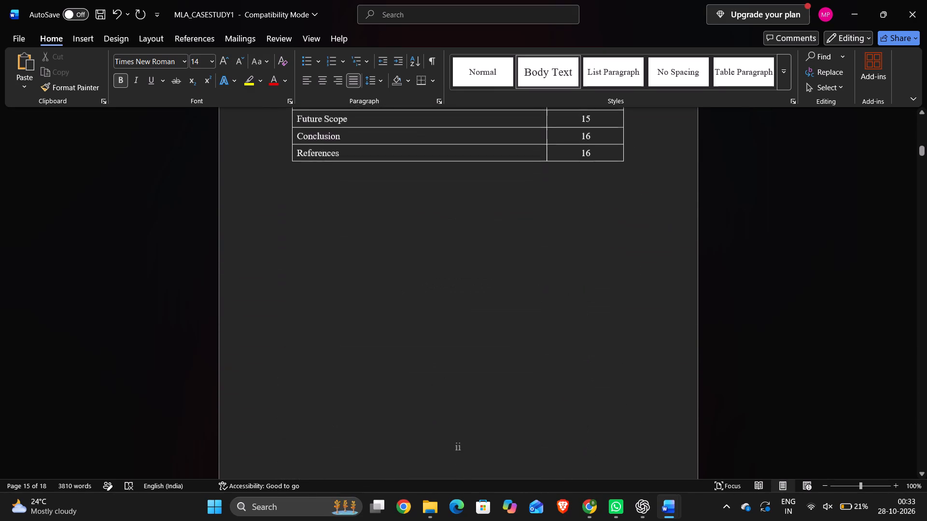
{"action": "scroll", "coordinate": [284, 250], "scroll_direction": "down", "scroll_amount": 1}
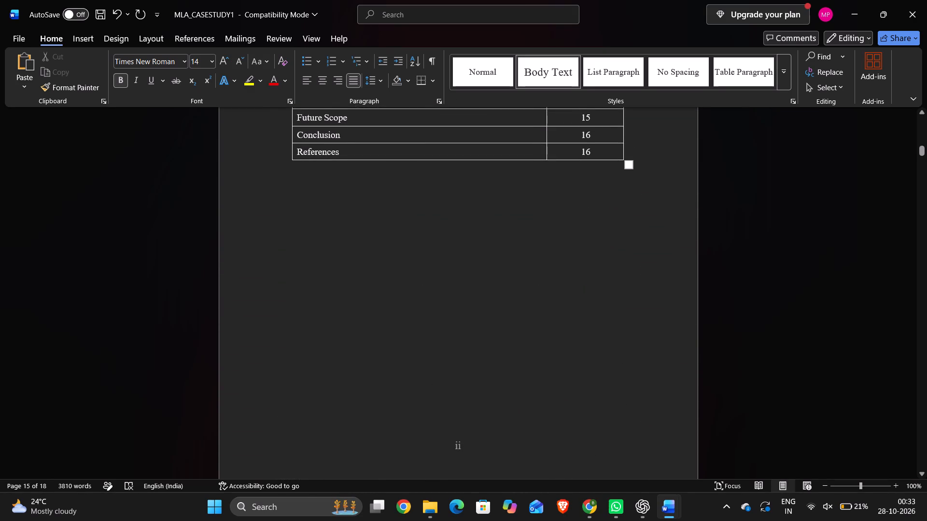
{"action": "left_click", "coordinate": [605, 150]}
{"action": "key", "text": "BackSpace"}
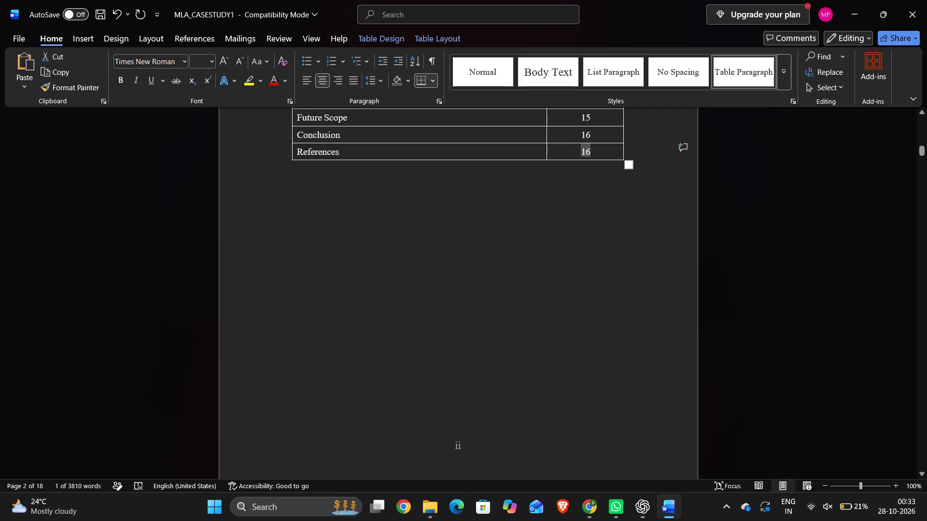
{"action": "key", "text": "8"}
{"action": "key", "text": "BackSpace"}
{"action": "type", "text": "18"}
Set the CONTENTS table page numbers to 17 for Conclusion and 16 for Future Scope.
{"action": "key", "text": "Up"}
{"action": "key", "text": "BackSpace"}
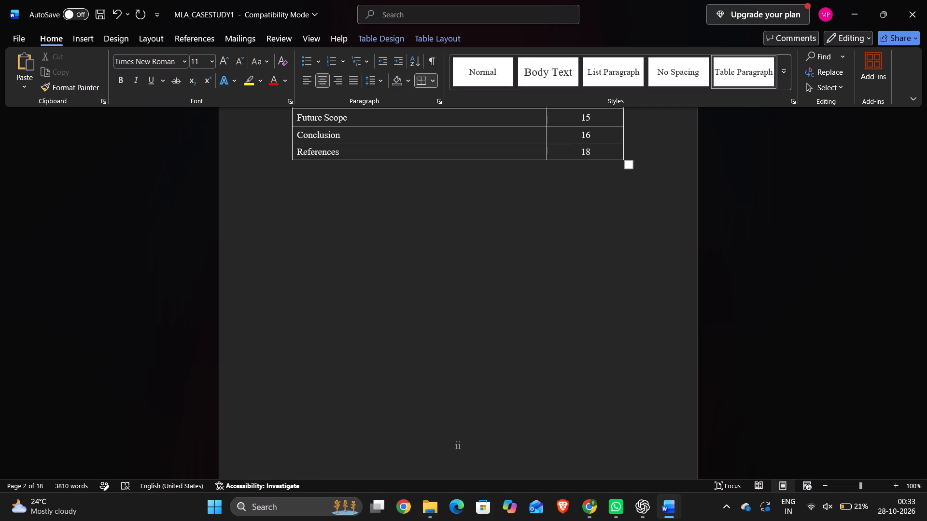
{"action": "key", "text": "BackSpace"}
{"action": "type", "text": "17"}
{"action": "key", "text": "Up"}
{"action": "key", "text": "BackSpace"}
{"action": "key", "text": "BackSpace"}
{"action": "type", "text": "16"}
Review the section names and page numbers in the CONTENTS table.
{"action": "scroll", "coordinate": [605, 150], "scroll_direction": "up", "scroll_amount": 1}
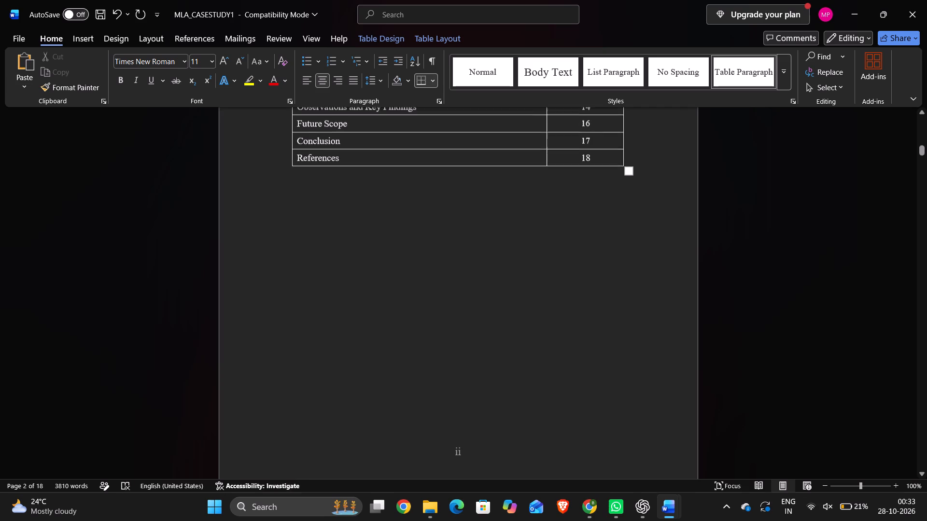
{"action": "scroll", "coordinate": [605, 150], "scroll_direction": "up", "scroll_amount": 3}
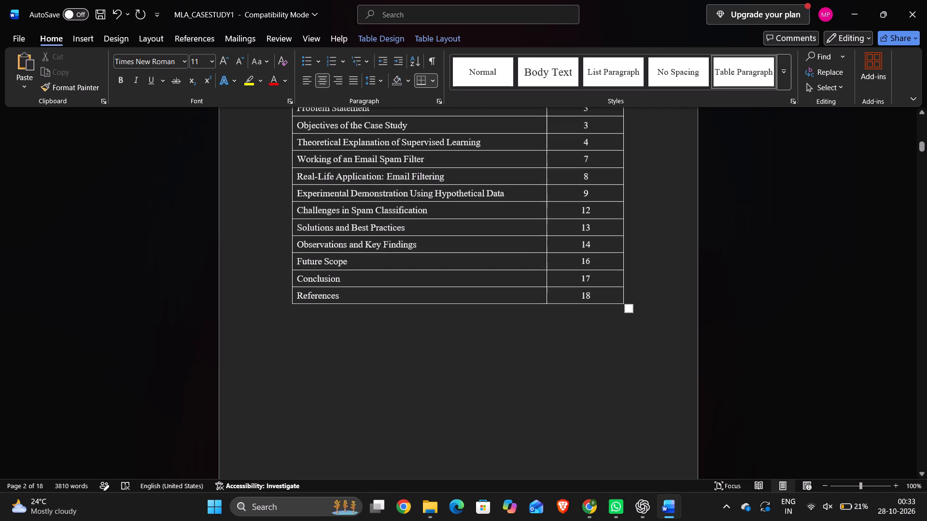
{"action": "scroll", "coordinate": [605, 150], "scroll_direction": "up", "scroll_amount": 1}
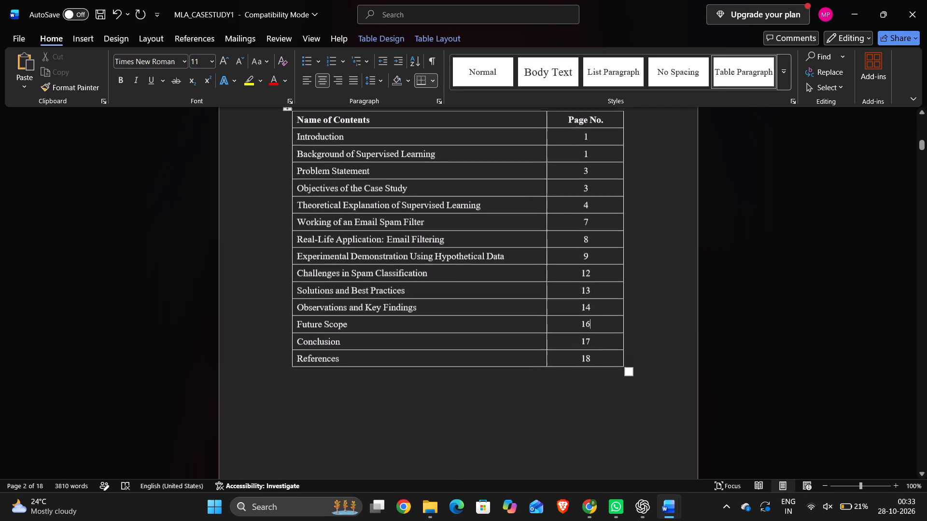
{"action": "scroll", "coordinate": [605, 150], "scroll_direction": "up", "scroll_amount": 1}
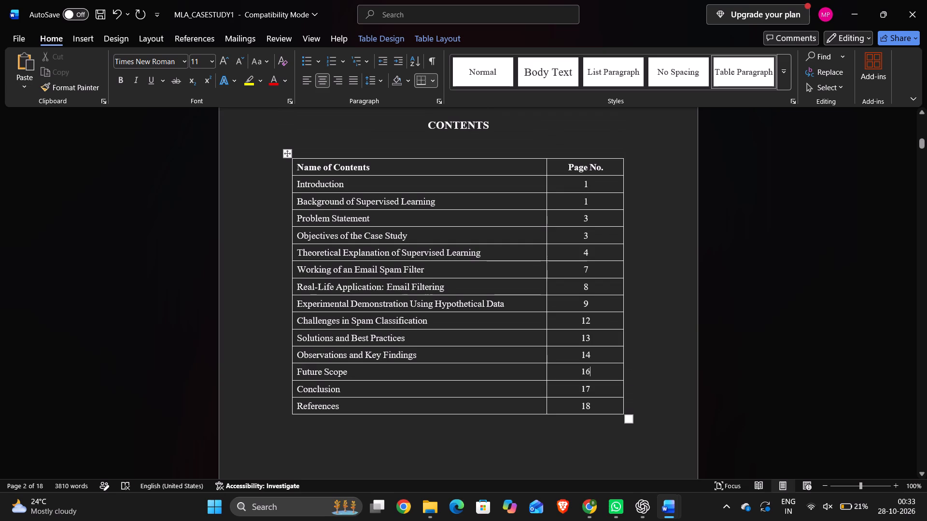
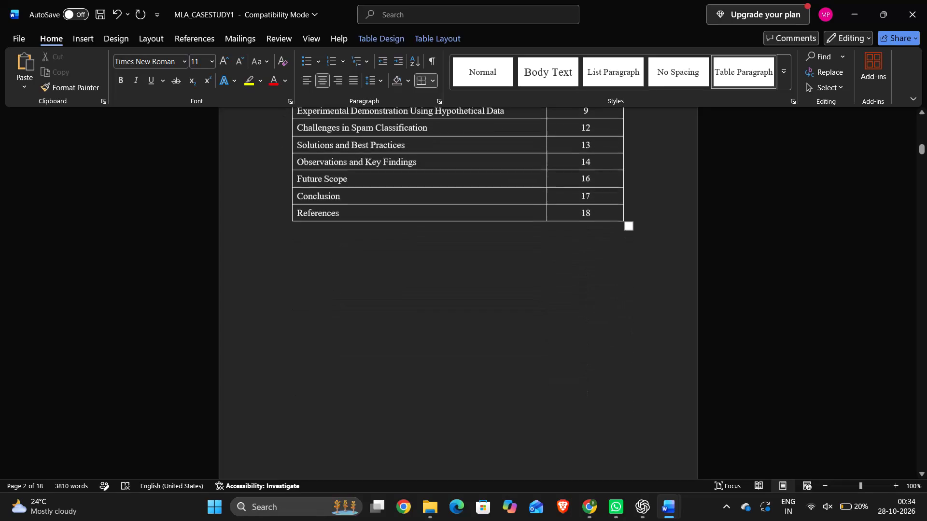
Save MLA_CASESTUDY1 and look through its pages from the contents table to the end.
{"action": "scroll", "coordinate": [605, 150], "scroll_direction": "down", "scroll_amount": 4}
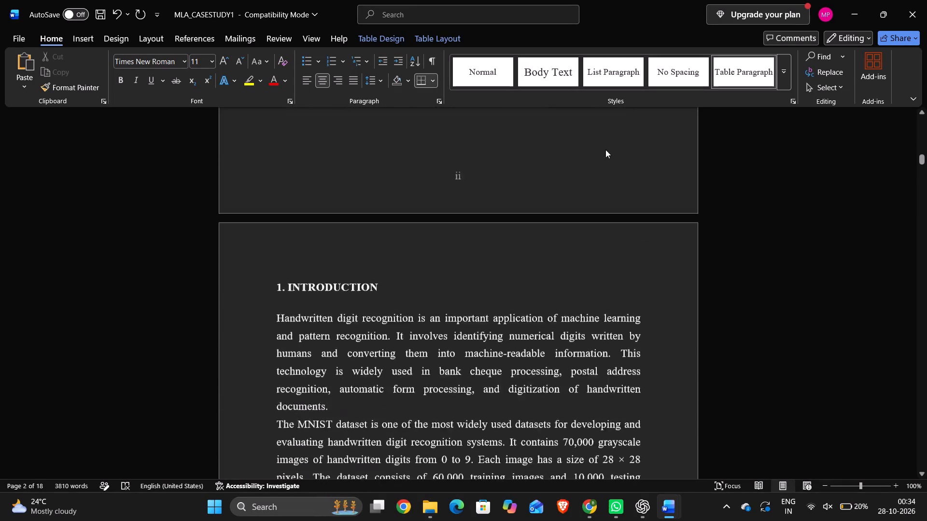
{"action": "scroll", "coordinate": [605, 150], "scroll_direction": "down", "scroll_amount": 4}
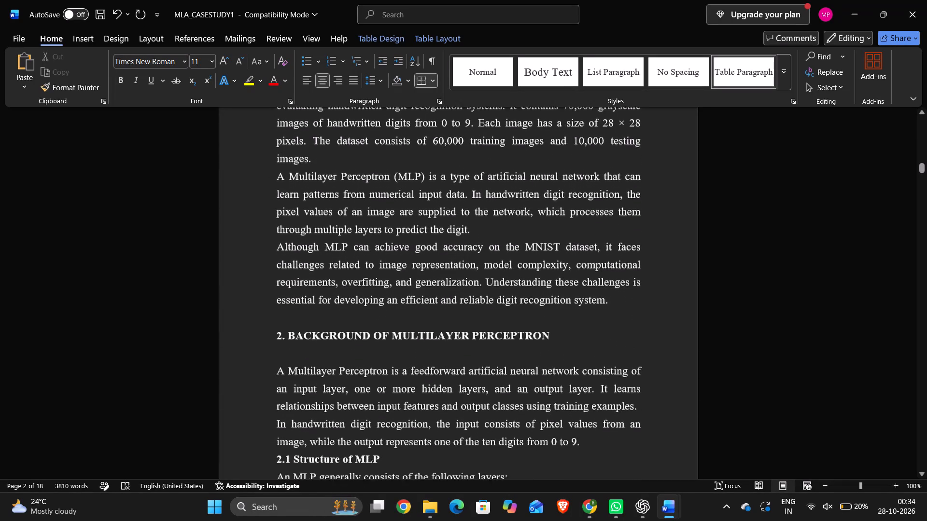
{"action": "scroll", "coordinate": [605, 150], "scroll_direction": "down", "scroll_amount": 7}
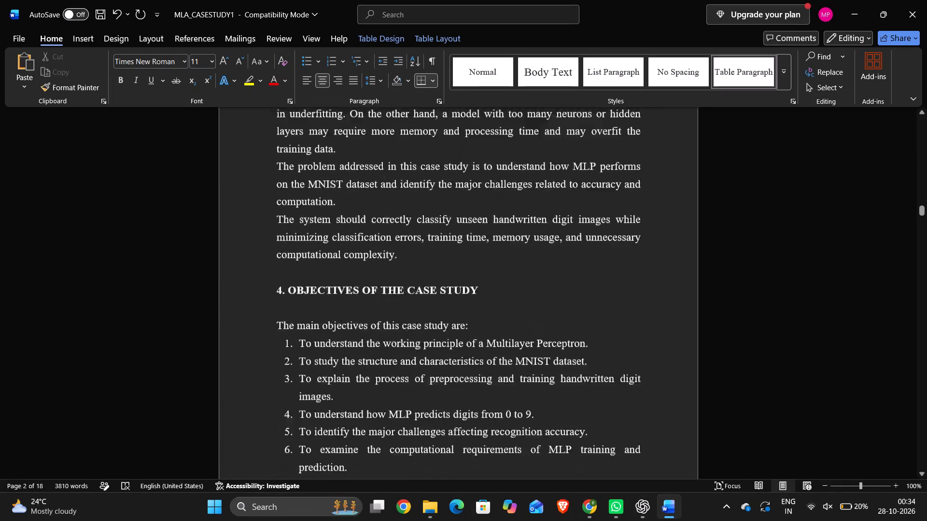
{"action": "scroll", "coordinate": [605, 150], "scroll_direction": "down", "scroll_amount": 2}
{"action": "key", "text": "ctrl+s"}
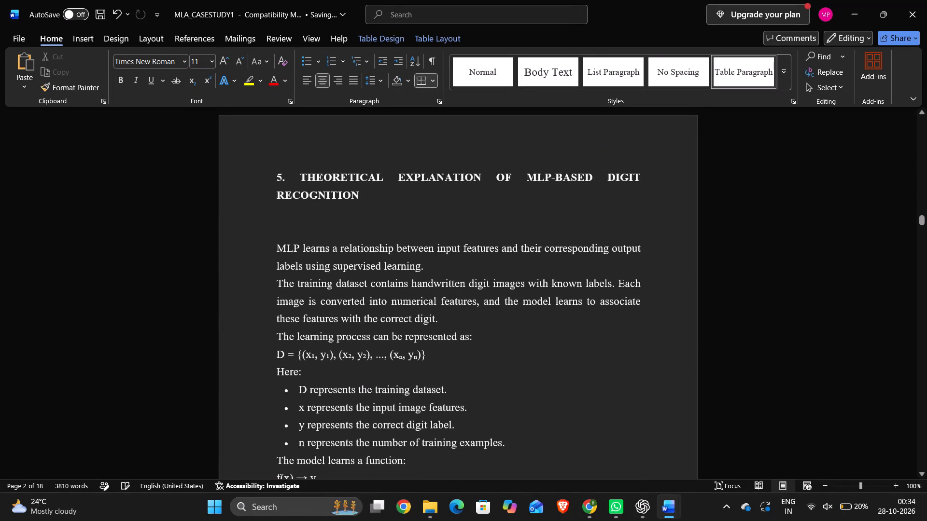
{"action": "scroll", "coordinate": [605, 150], "scroll_direction": "down", "scroll_amount": 16}
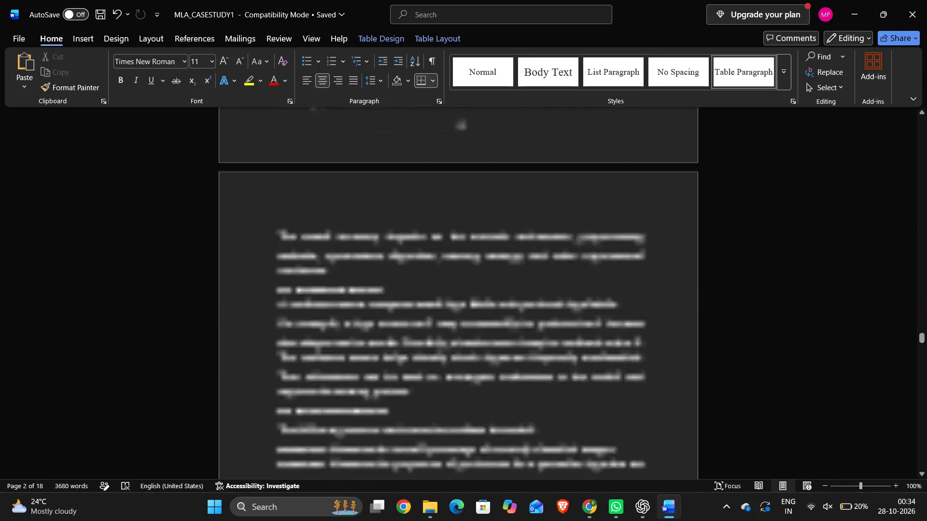
{"action": "scroll", "coordinate": [605, 150], "scroll_direction": "down", "scroll_amount": 13}
{"action": "scroll", "coordinate": [605, 150], "scroll_direction": "up", "scroll_amount": 1}
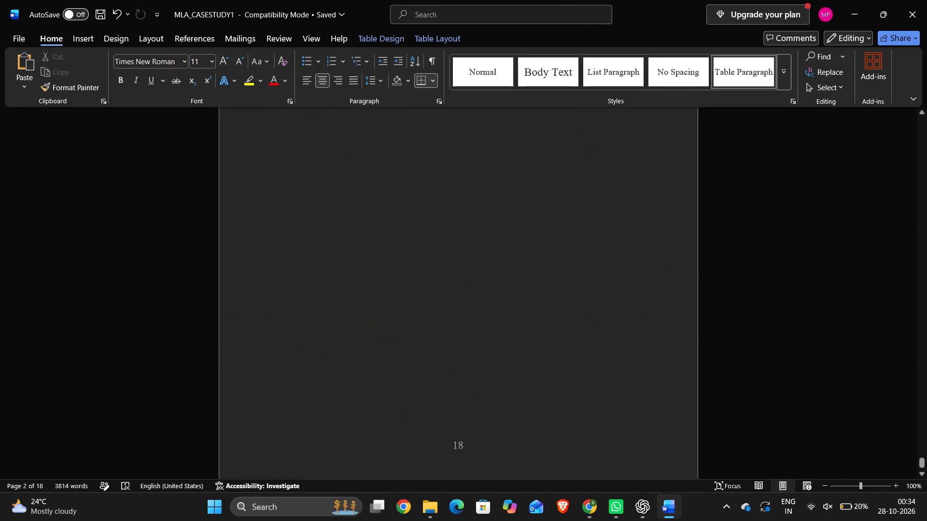
{"action": "scroll", "coordinate": [605, 150], "scroll_direction": "up", "scroll_amount": 1}
Save a PDF copy of the case study in the Downloads folder under the name MLA_CASESTUDY1NEW.
{"action": "left_click", "coordinate": [18, 34]}
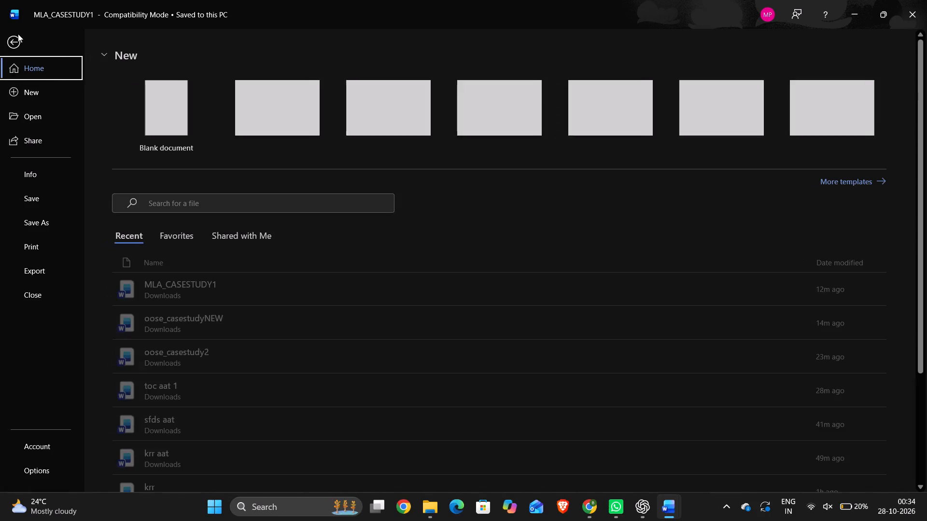
{"action": "left_click", "coordinate": [48, 223]}
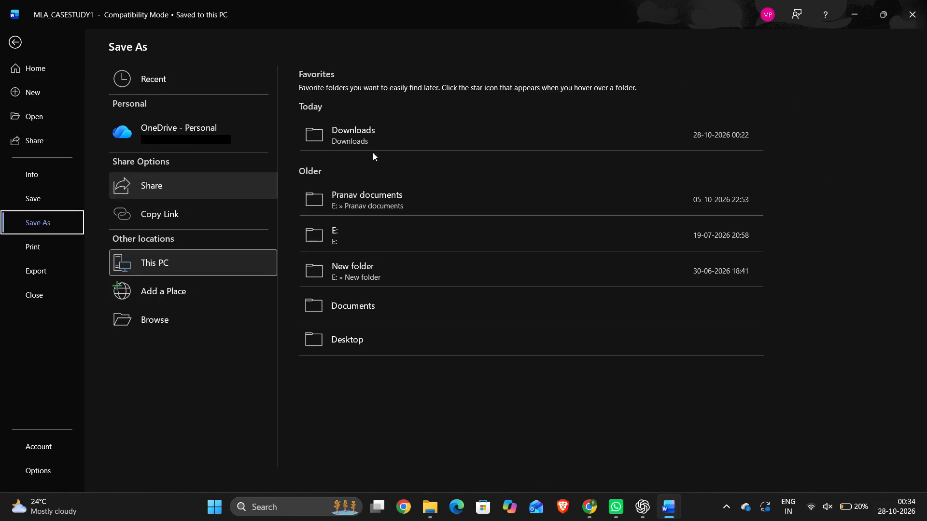
{"action": "left_click", "coordinate": [397, 144]}
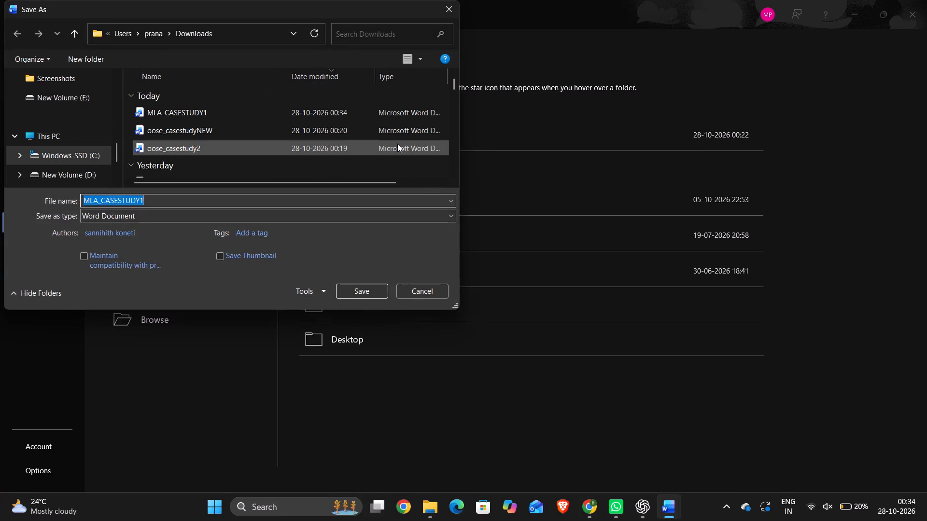
{"action": "left_click", "coordinate": [290, 219]}
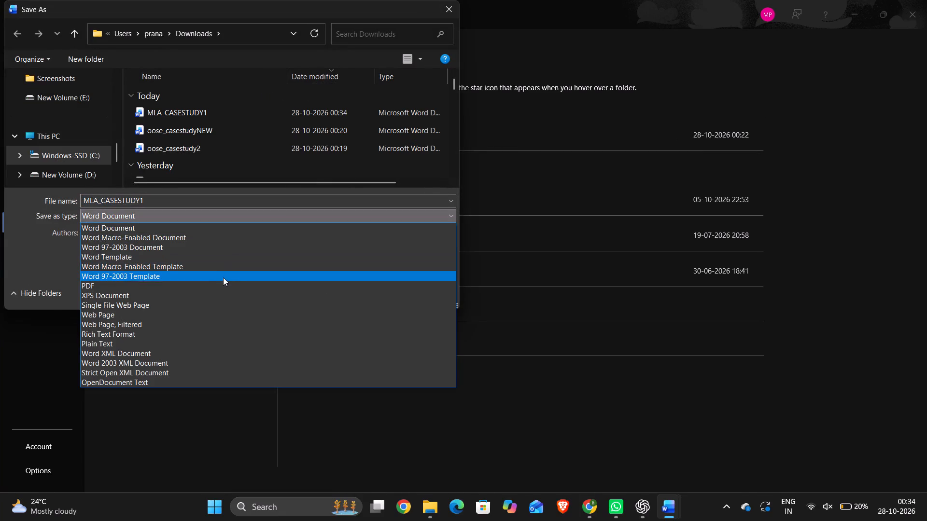
{"action": "left_click", "coordinate": [215, 289]}
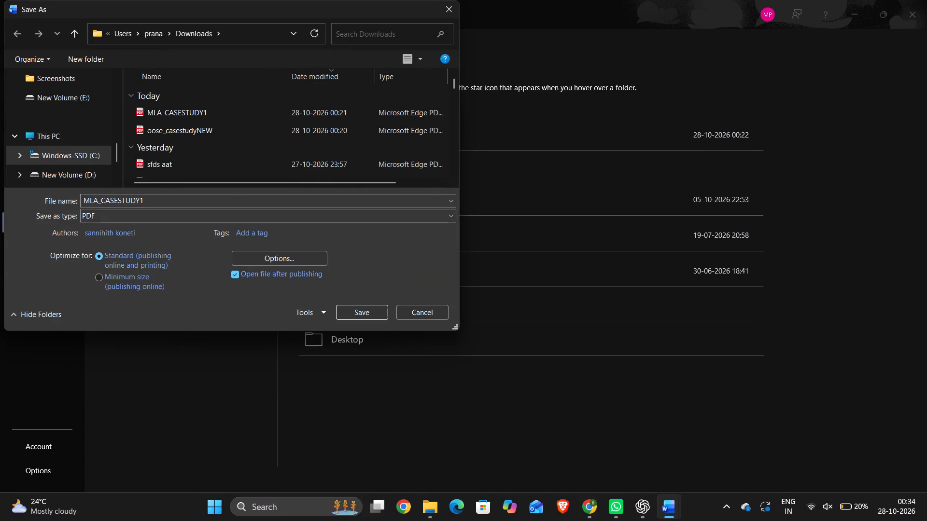
{"action": "left_click", "coordinate": [234, 194]}
{"action": "key", "text": "Right"}
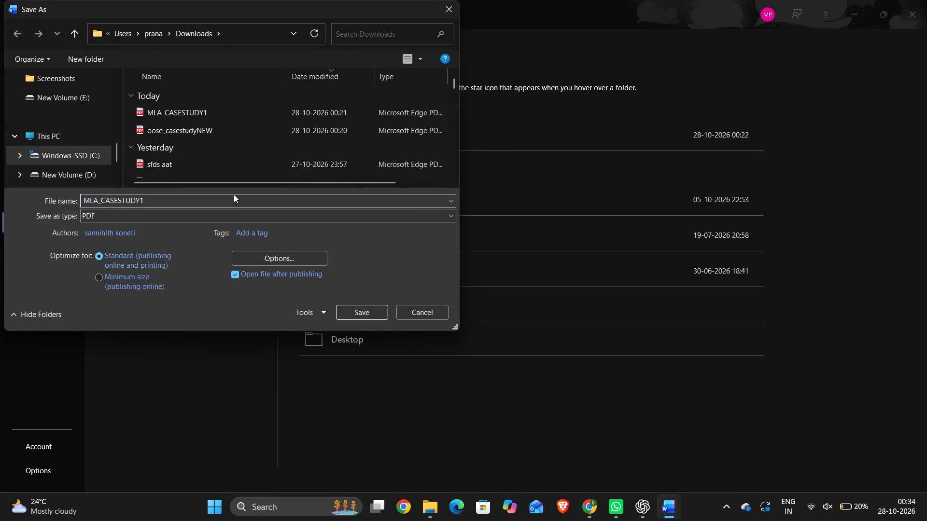
{"action": "type", "text": "NEW"}
{"action": "key", "text": "Return"}
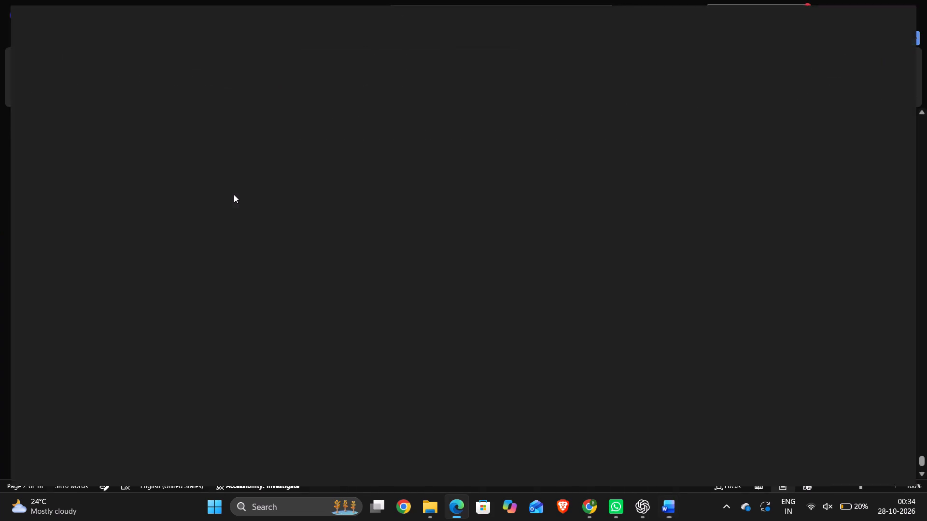
Check the cover page details and the CONTENTS table in the exported PDF, closing the outline pane beside the pages.
{"action": "scroll", "coordinate": [234, 194], "scroll_direction": "down", "scroll_amount": 1}
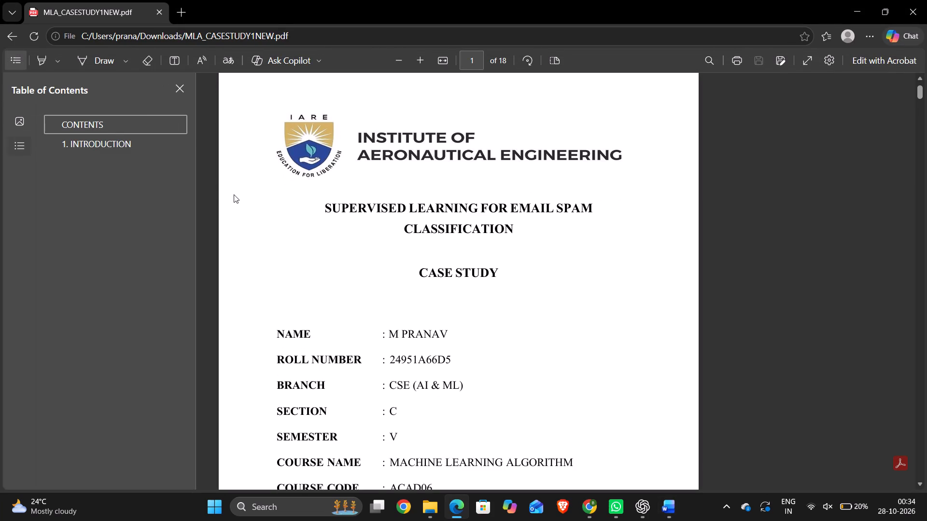
{"action": "scroll", "coordinate": [234, 194], "scroll_direction": "down", "scroll_amount": 1}
{"action": "left_click", "coordinate": [177, 86]}
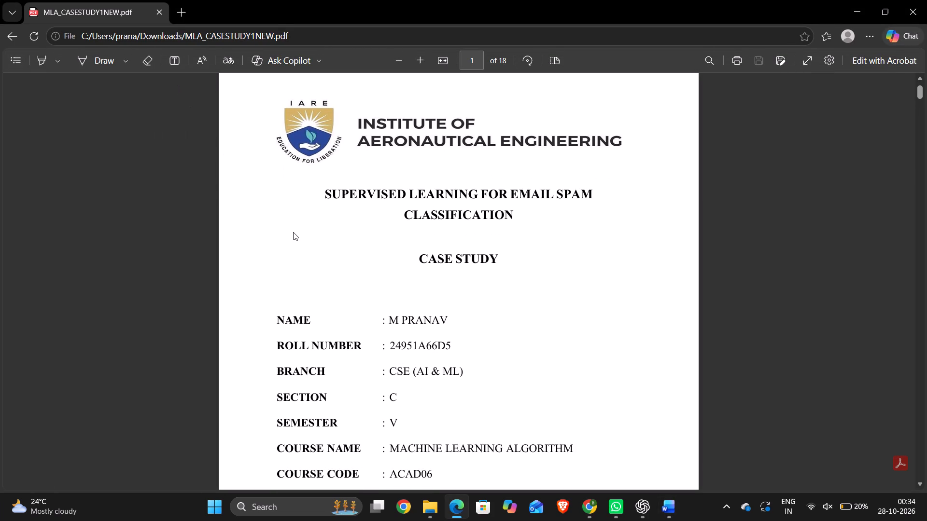
{"action": "scroll", "coordinate": [293, 232], "scroll_direction": "down", "scroll_amount": 5}
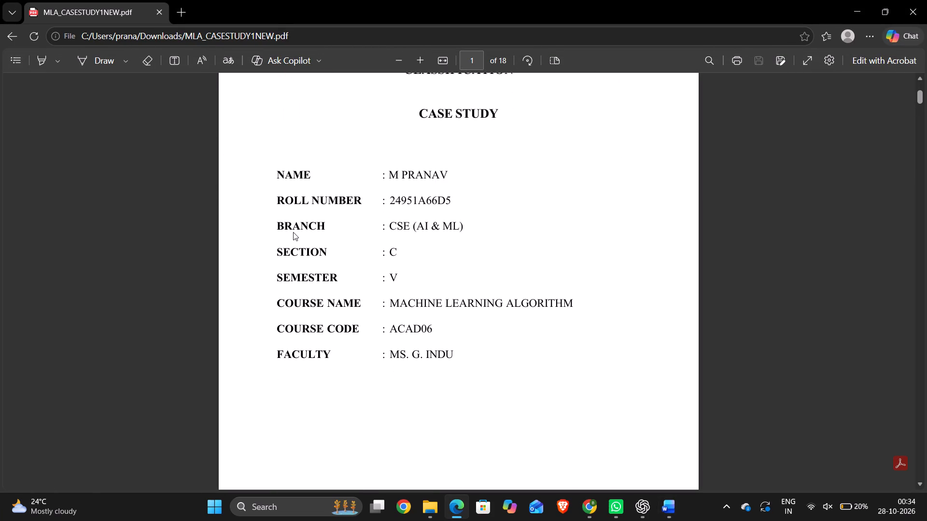
{"action": "scroll", "coordinate": [293, 232], "scroll_direction": "down", "scroll_amount": 4}
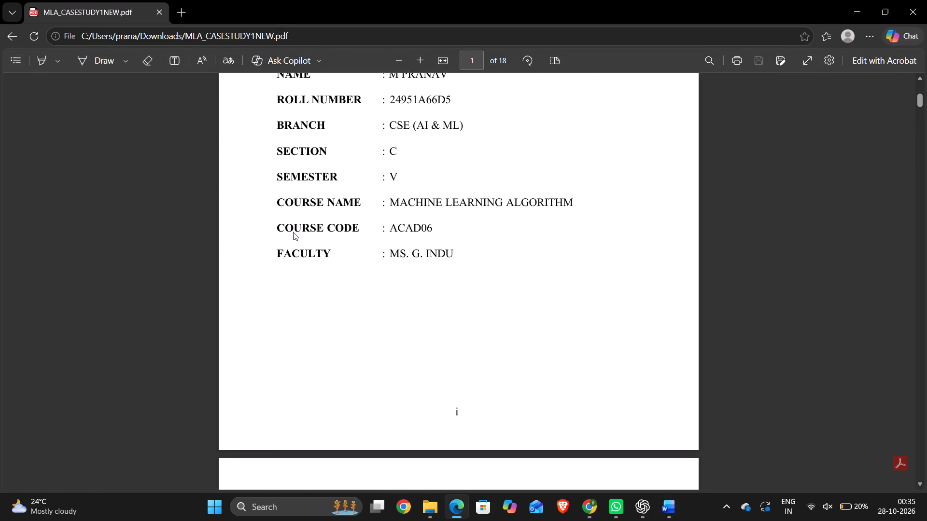
{"action": "scroll", "coordinate": [293, 232], "scroll_direction": "down", "scroll_amount": 9}
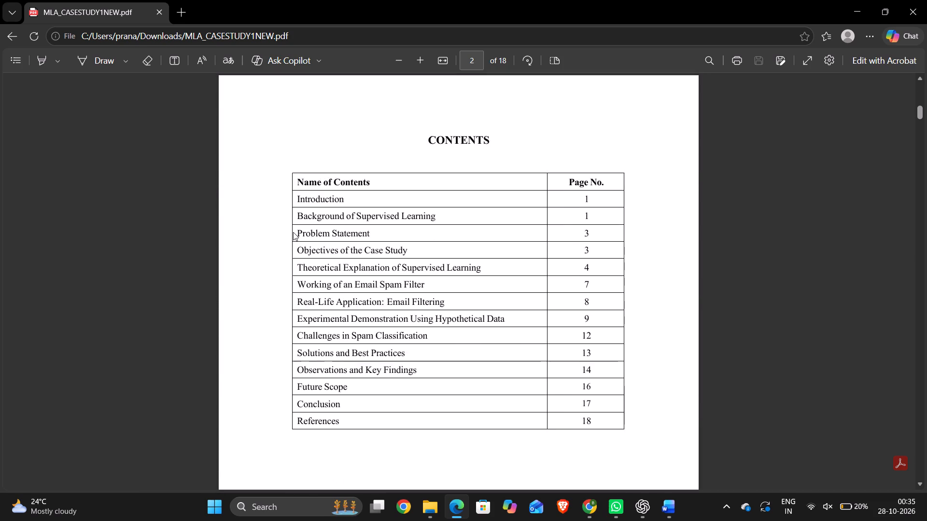
{"action": "scroll", "coordinate": [293, 232], "scroll_direction": "down", "scroll_amount": 5}
{"action": "scroll", "coordinate": [293, 232], "scroll_direction": "up", "scroll_amount": 11}
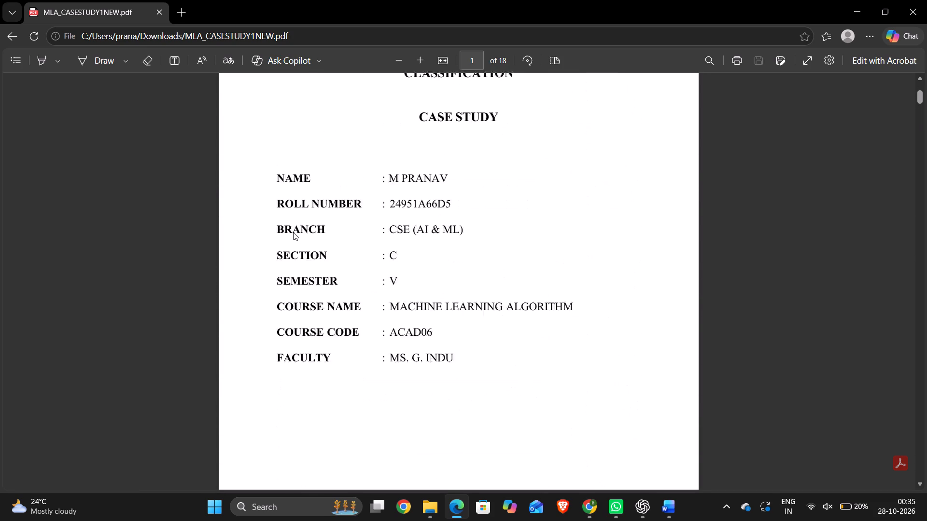
{"action": "scroll", "coordinate": [293, 232], "scroll_direction": "down", "scroll_amount": 1}
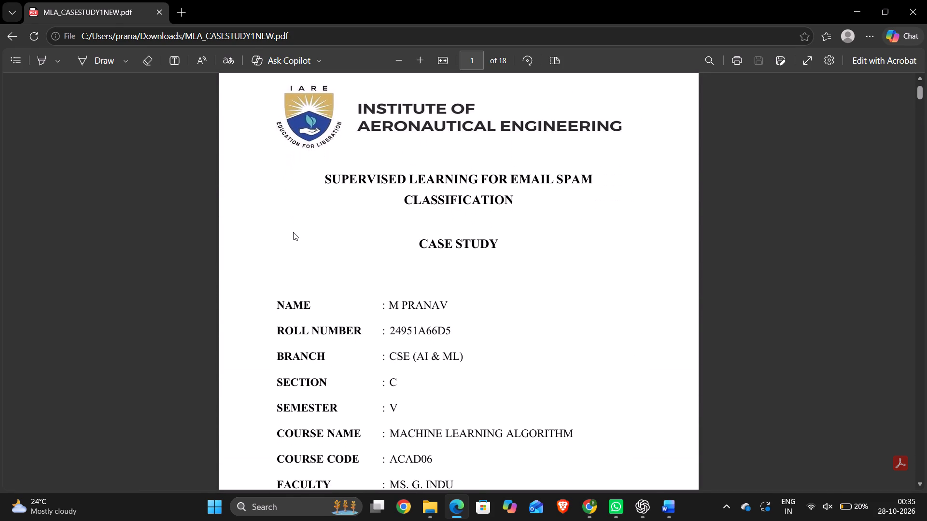
{"action": "scroll", "coordinate": [293, 232], "scroll_direction": "down", "scroll_amount": 1}
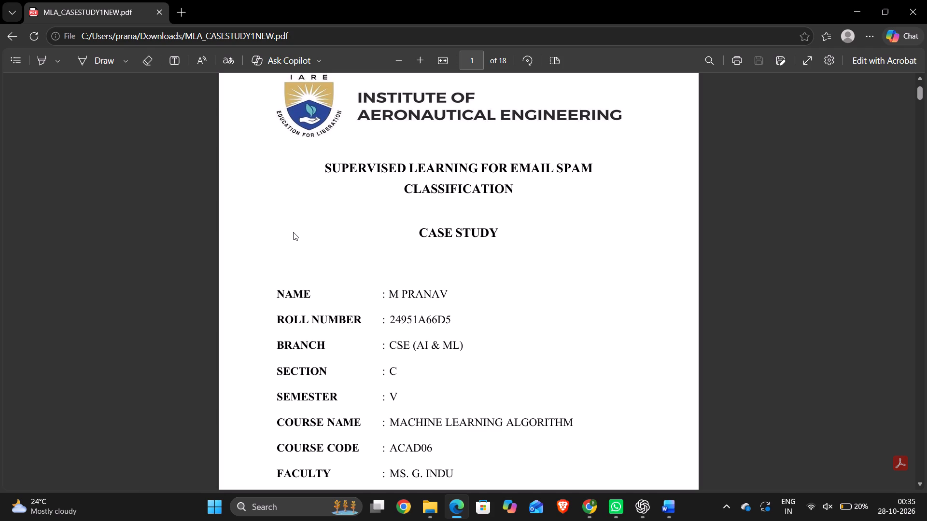
Switch to File Explorer and delete the older MLA_CASESTUDY1 PDF from the Downloads folder.
{"action": "left_click", "coordinate": [434, 511]}
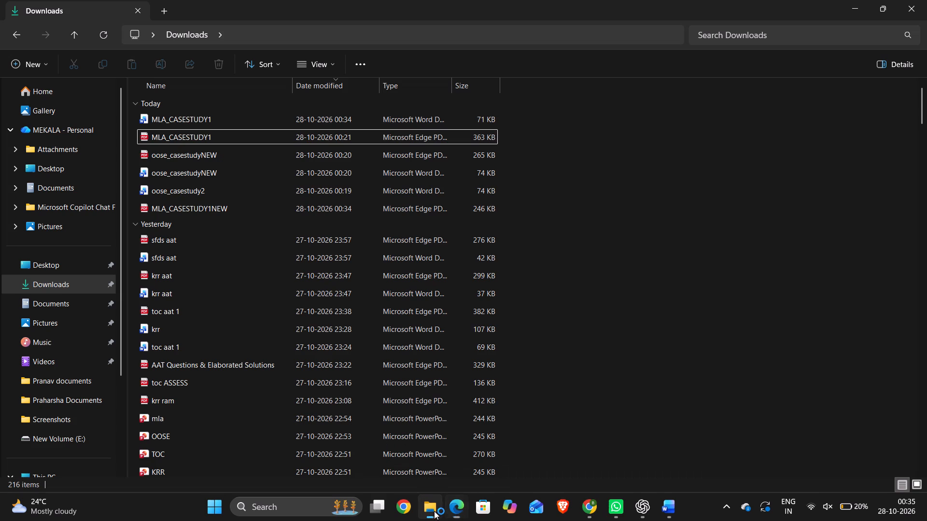
{"action": "left_click", "coordinate": [230, 137]}
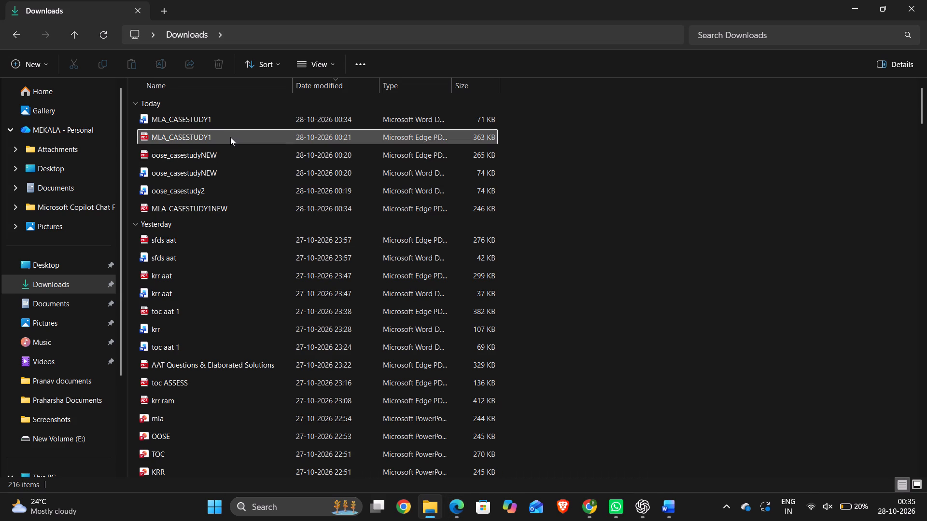
{"action": "key", "text": "Delete"}
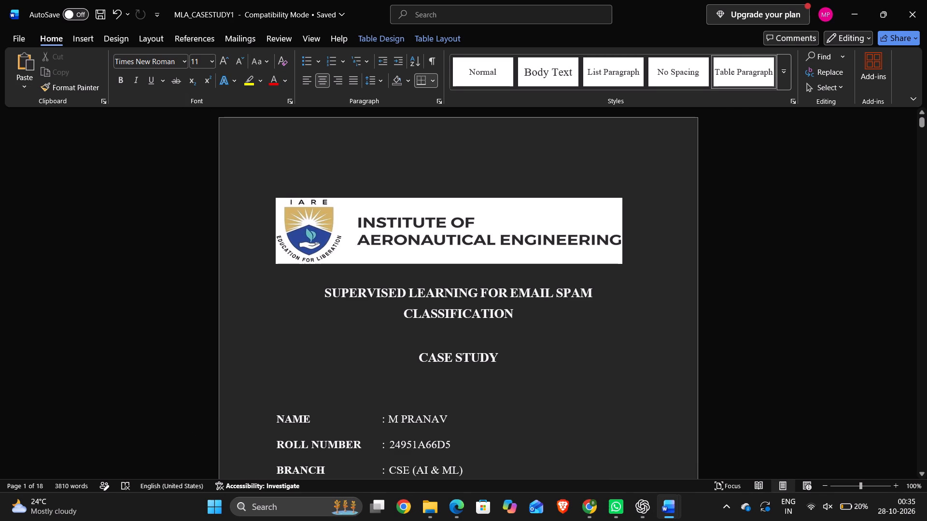
{"action": "left_click_drag", "start_coordinate": [330, 290], "coordinate": [494, 306]}
{"action": "left_click", "coordinate": [494, 306]}
{"action": "left_click", "coordinate": [523, 318]}
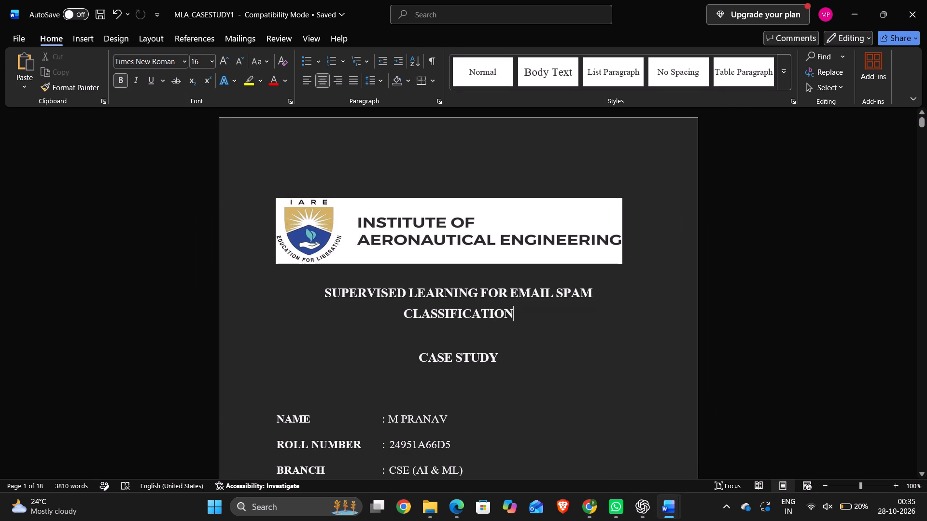
{"action": "key", "text": "BackSpace"}
{"action": "key", "text": "BackSpace"}
{"action": "key", "text": "BackSpace"}
{"action": "key", "text": "BackSpace"}
{"action": "key", "text": "BackSpace"}
{"action": "key", "text": "BackSpace"}
{"action": "key", "text": "BackSpace"}
{"action": "key", "text": "BackSpace"}
{"action": "key", "text": "BackSpace"}
{"action": "key", "text": "BackSpace"}
{"action": "key", "text": "BackSpace"}
{"action": "key", "text": "BackSpace"}
{"action": "key", "text": "BackSpace"}
{"action": "key", "text": "BackSpace"}
{"action": "key", "text": "BackSpace"}
{"action": "key", "text": "BackSpace"}
{"action": "key", "text": "BackSpace"}
{"action": "key", "text": "BackSpace"}
{"action": "key", "text": "BackSpace"}
{"action": "key", "text": "BackSpace"}
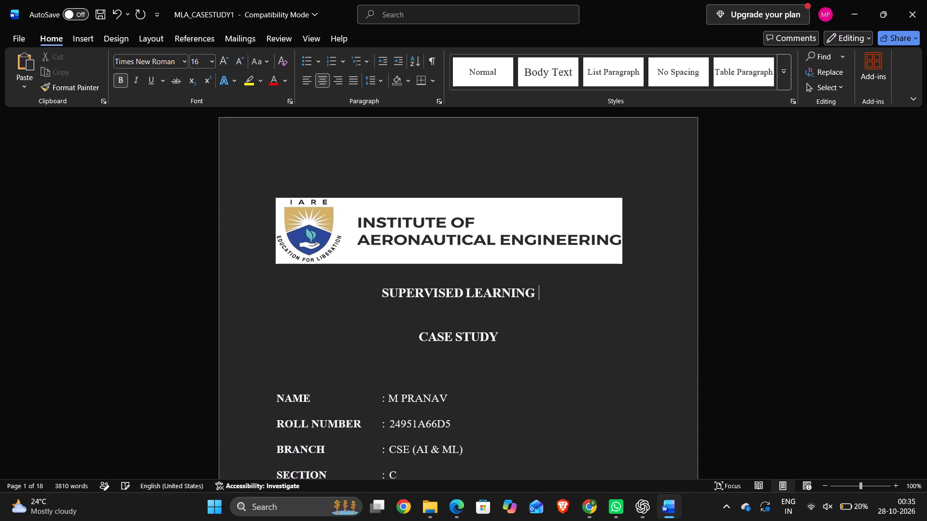
{"action": "key", "text": "BackSpace"}
{"action": "key", "text": "BackSpace"}
{"action": "key", "text": "ctrl+v"}
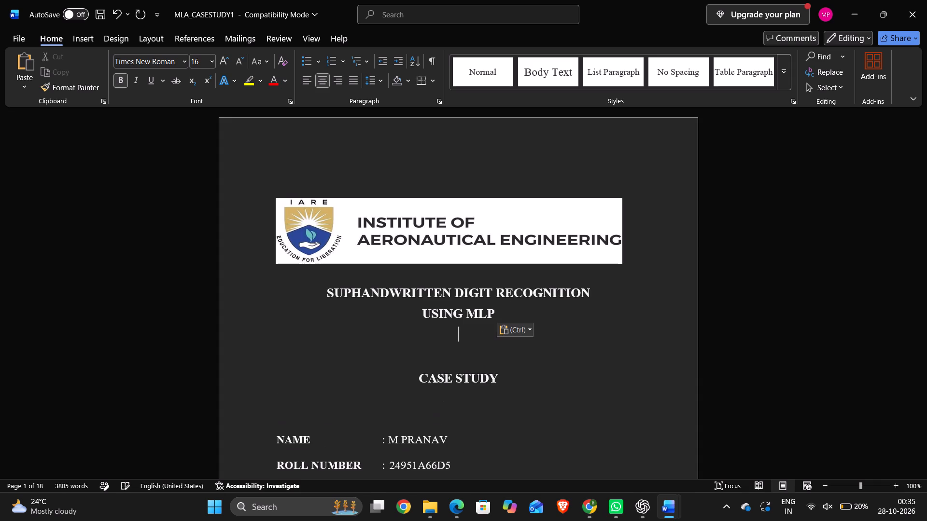
Delete the leftover letters "SUP" before "HANDWRITTEN" in the cover title and save the document.
{"action": "left_click", "coordinate": [349, 290]}
{"action": "key", "text": "BackSpace"}
{"action": "key", "text": "BackSpace"}
{"action": "key", "text": "BackSpace"}
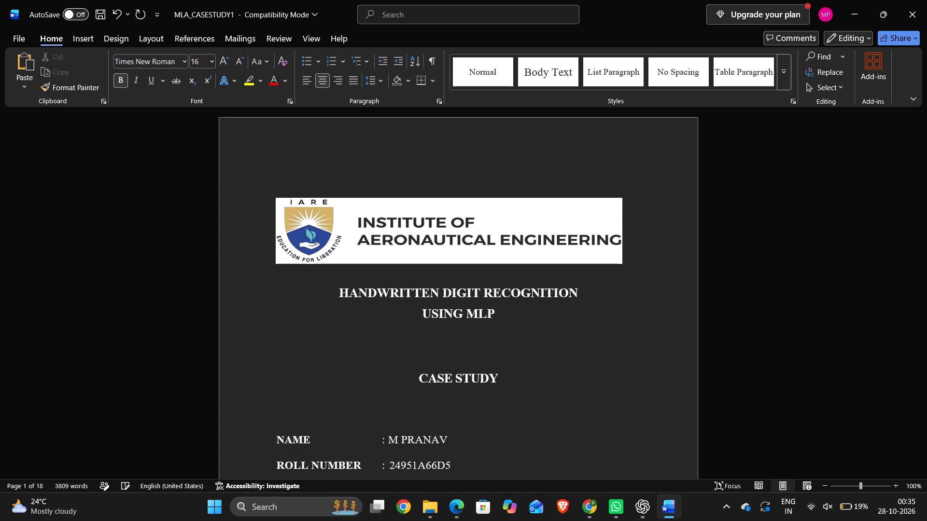
{"action": "scroll", "coordinate": [349, 290], "scroll_direction": "down", "scroll_amount": 2}
{"action": "key", "text": "ctrl+s"}
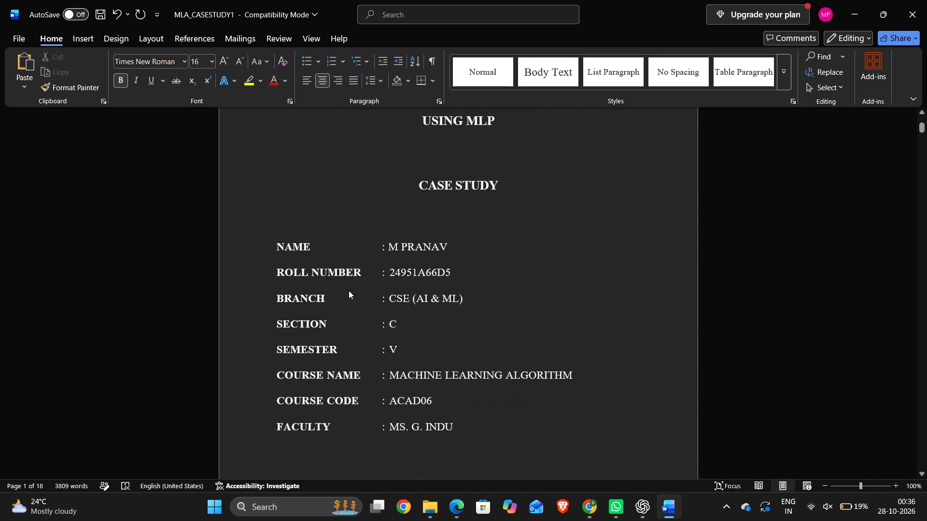
Look through the whole case study, checking the cover details, the contents table and the body pages to the end.
{"action": "scroll", "coordinate": [349, 290], "scroll_direction": "right", "scroll_amount": 1}
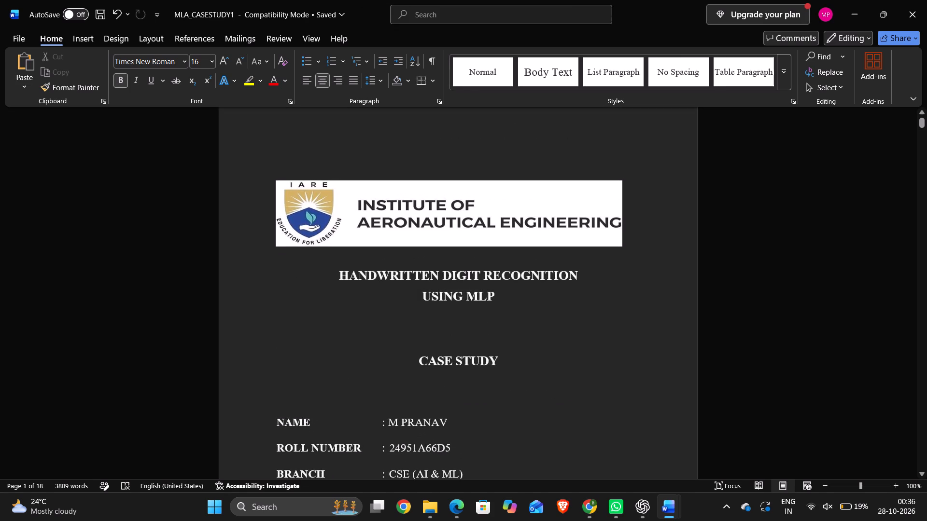
{"action": "scroll", "coordinate": [349, 290], "scroll_direction": "right", "scroll_amount": 1}
{"action": "scroll", "coordinate": [349, 290], "scroll_direction": "down", "scroll_amount": 1}
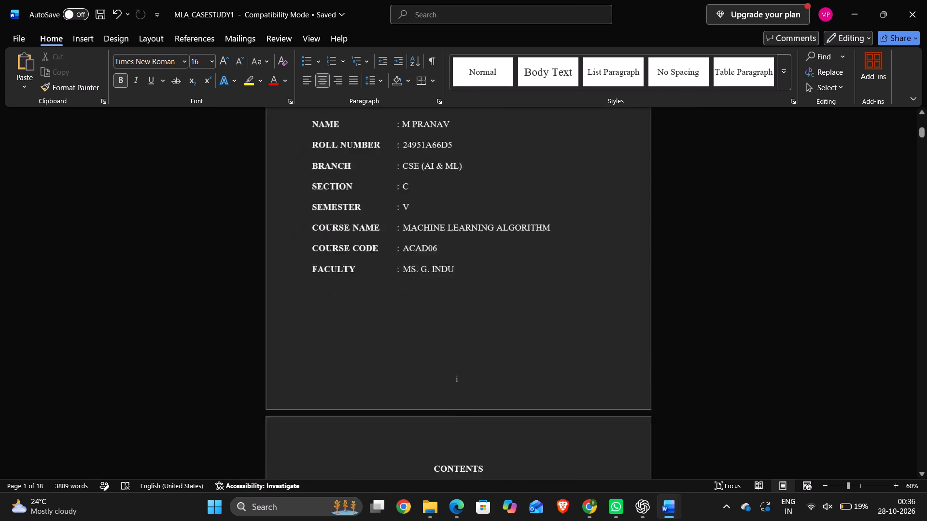
{"action": "scroll", "coordinate": [349, 290], "scroll_direction": "down", "scroll_amount": 1}
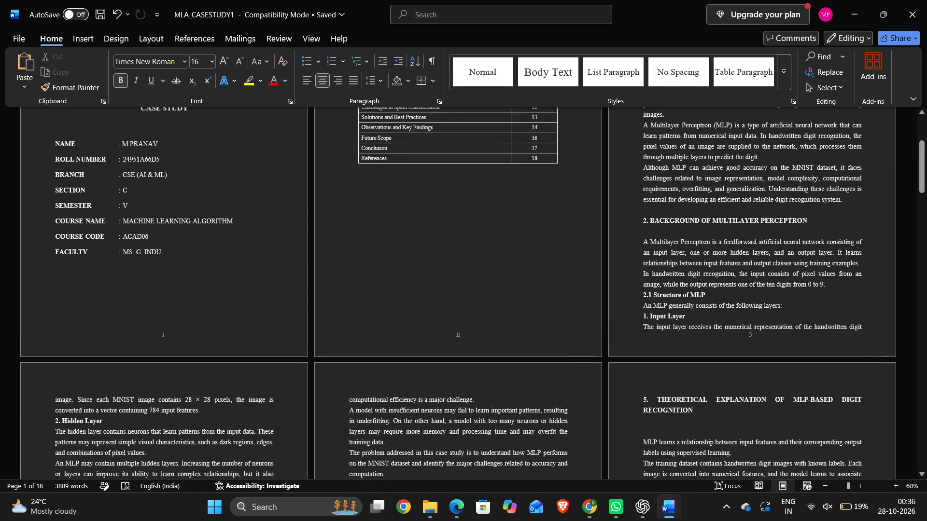
{"action": "scroll", "coordinate": [349, 290], "scroll_direction": "up", "scroll_amount": 1, "text": "ctrl"}
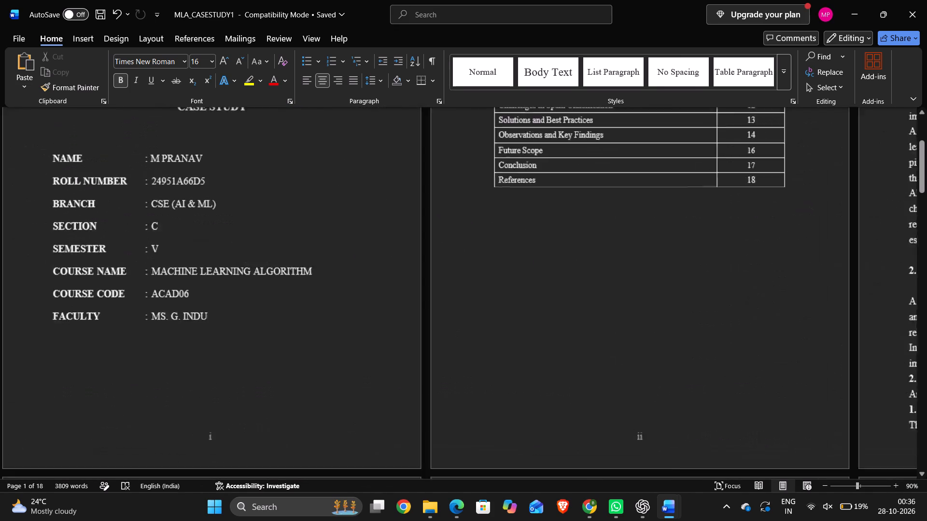
{"action": "scroll", "coordinate": [349, 290], "scroll_direction": "up", "scroll_amount": 1, "text": "ctrl"}
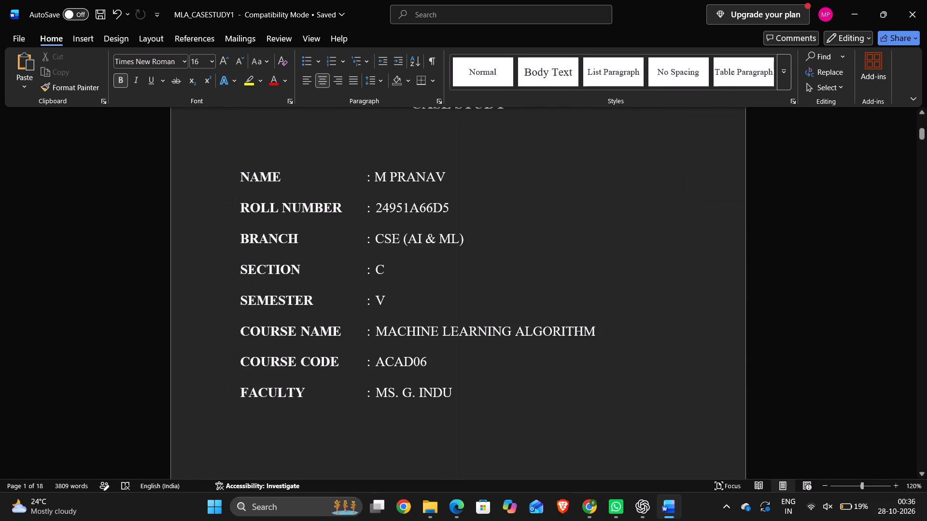
{"action": "scroll", "coordinate": [349, 290], "scroll_direction": "right", "scroll_amount": 1}
{"action": "scroll", "coordinate": [349, 290], "scroll_direction": "down", "scroll_amount": 1, "text": "ctrl"}
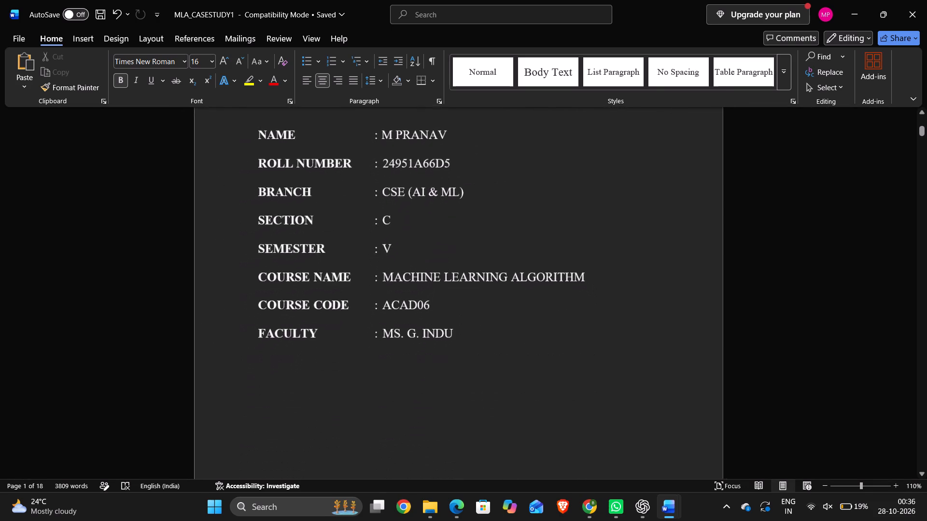
{"action": "scroll", "coordinate": [349, 290], "scroll_direction": "down", "scroll_amount": 4}
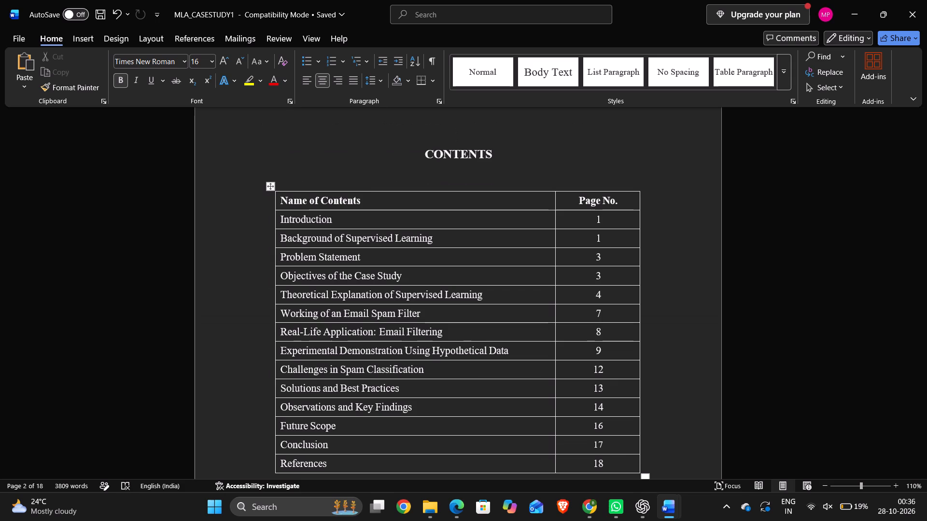
{"action": "scroll", "coordinate": [349, 290], "scroll_direction": "down", "scroll_amount": 3}
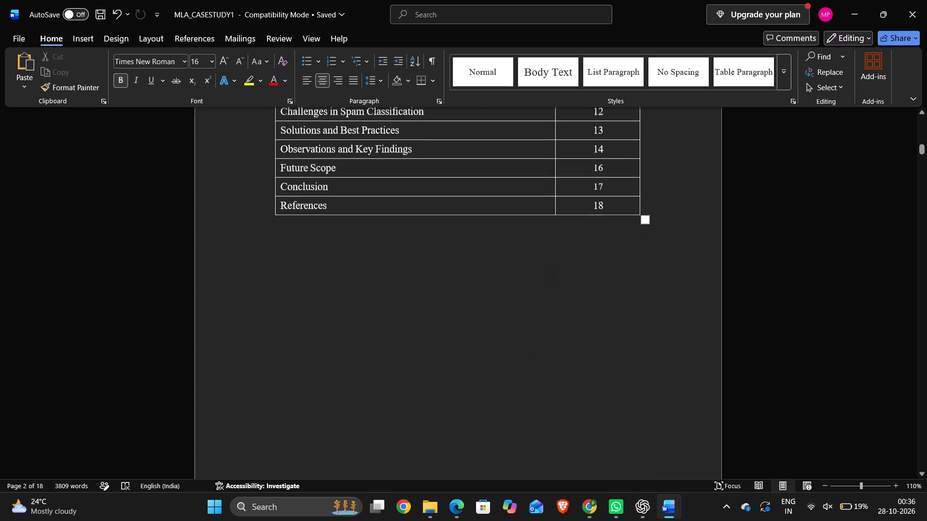
{"action": "scroll", "coordinate": [349, 290], "scroll_direction": "down", "scroll_amount": 4}
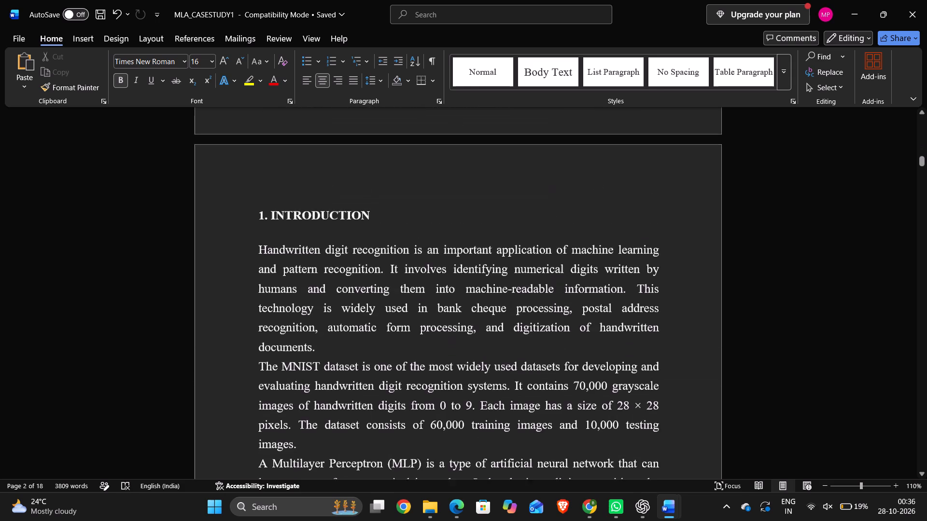
{"action": "scroll", "coordinate": [349, 290], "scroll_direction": "down", "scroll_amount": 20}
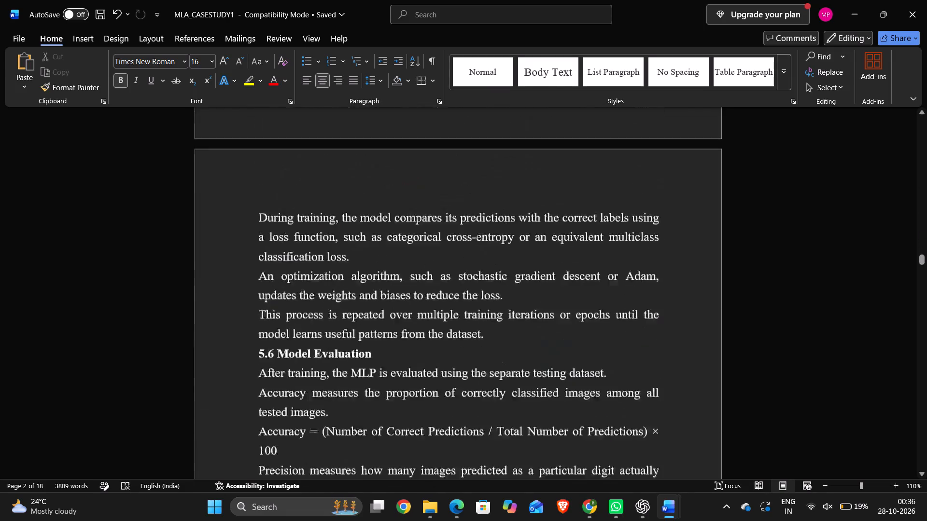
{"action": "scroll", "coordinate": [349, 290], "scroll_direction": "down", "scroll_amount": 7}
{"action": "scroll", "coordinate": [349, 290], "scroll_direction": "down", "scroll_amount": 16}
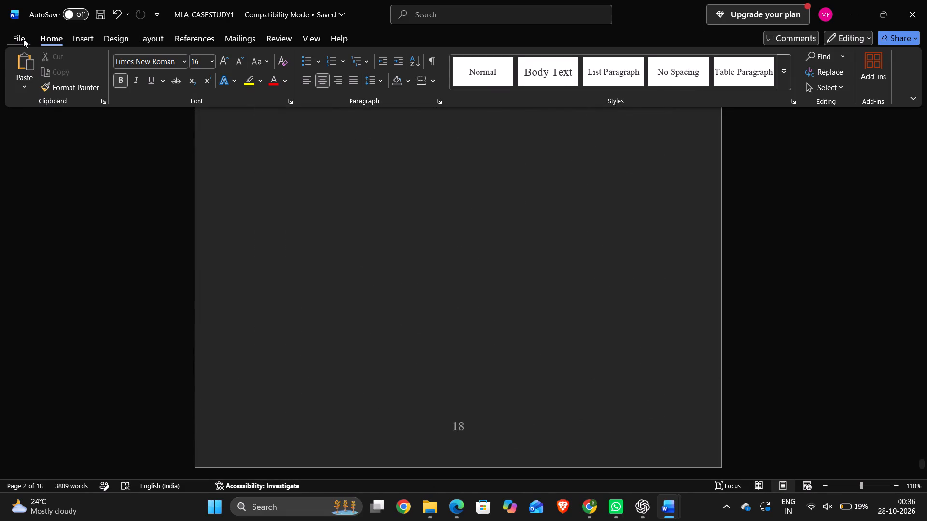
Save the case study in Downloads as a PDF named MLA_CASESTUDY1NEW, replacing the existing file.
{"action": "left_click", "coordinate": [23, 39]}
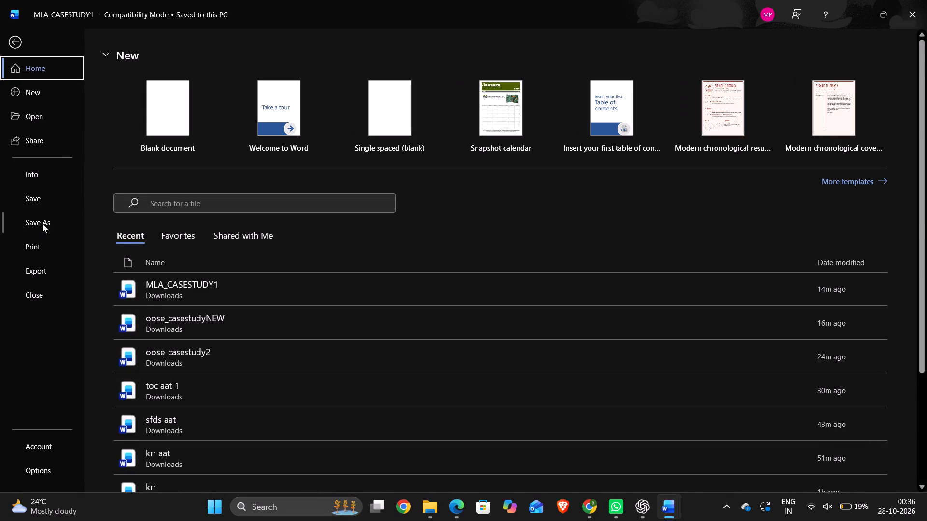
{"action": "left_click", "coordinate": [42, 224]}
{"action": "left_click", "coordinate": [350, 142]}
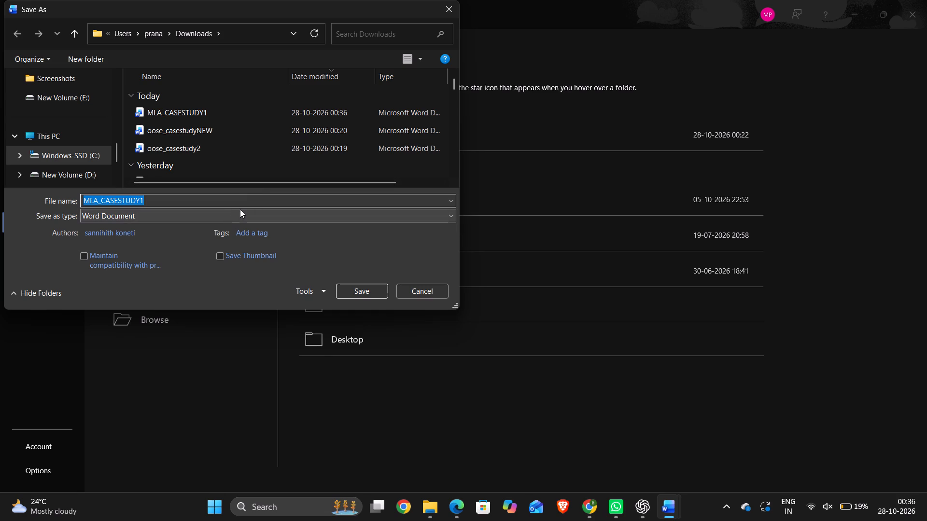
{"action": "key", "text": "Right"}
{"action": "type", "text": "NEW"}
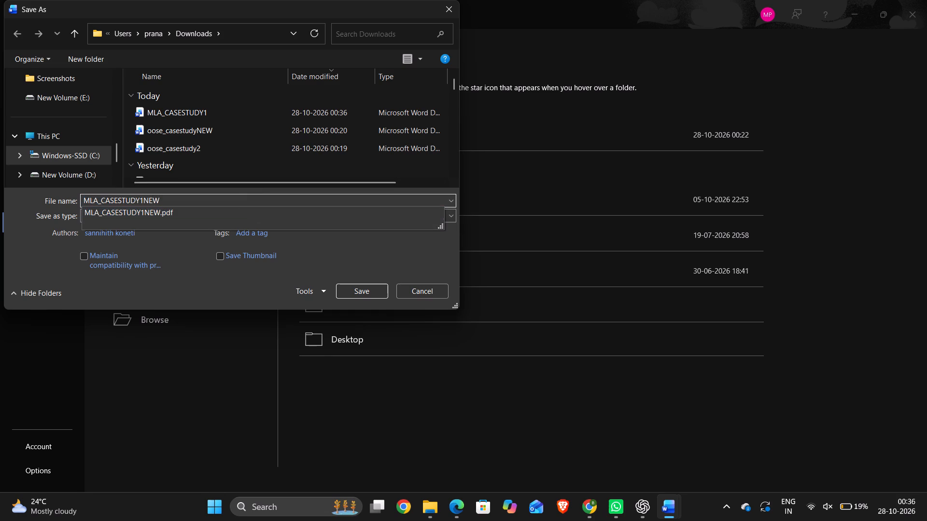
{"action": "left_click", "coordinate": [181, 238]}
{"action": "left_click", "coordinate": [177, 212]}
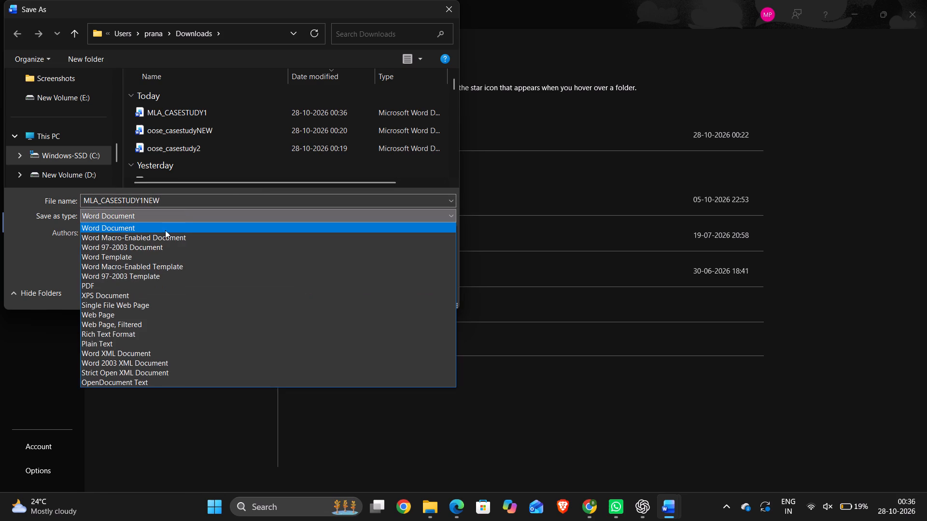
{"action": "left_click", "coordinate": [138, 287]}
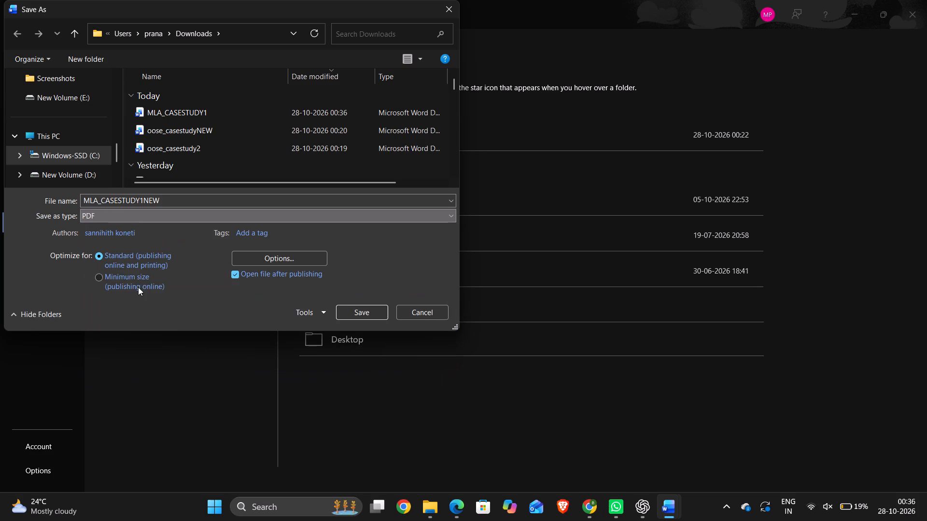
{"action": "left_click", "coordinate": [358, 309]}
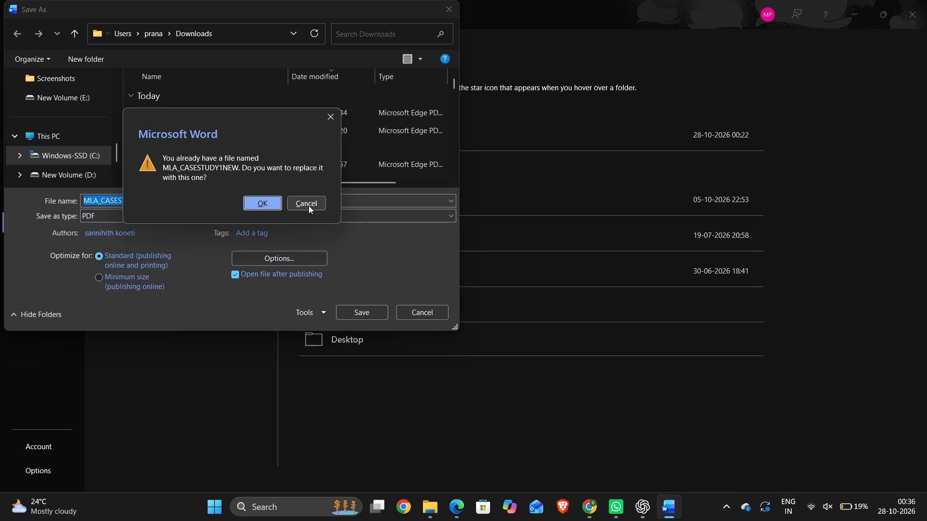
{"action": "left_click", "coordinate": [281, 202]}
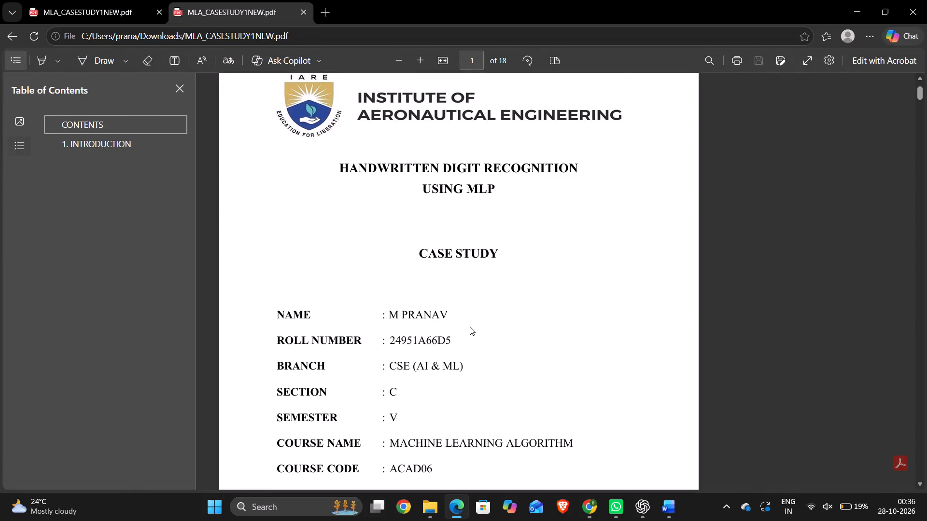
Review the exported PDF in Edge from cover to references with the contents sidebar closed, then close the browser window.
{"action": "scroll", "coordinate": [470, 327], "scroll_direction": "down", "scroll_amount": 6}
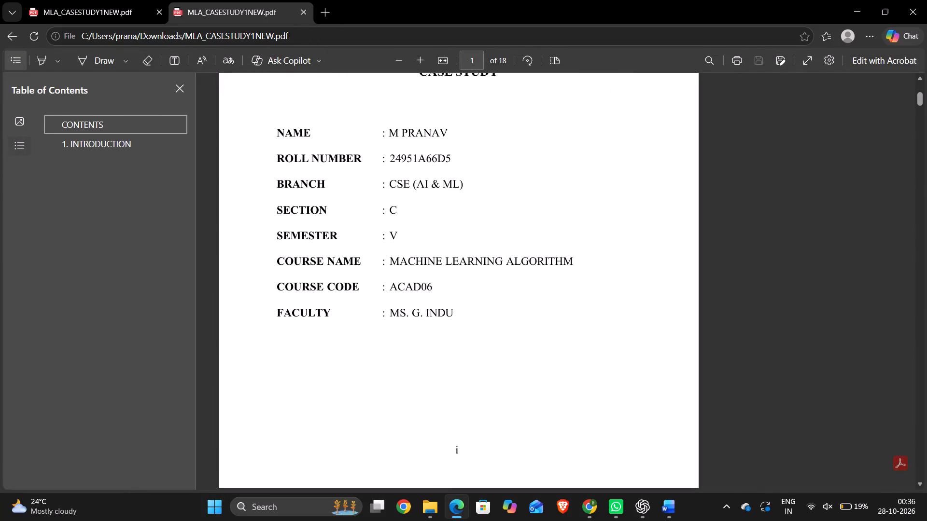
{"action": "left_click", "coordinate": [182, 90]}
{"action": "scroll", "coordinate": [450, 272], "scroll_direction": "down", "scroll_amount": 1}
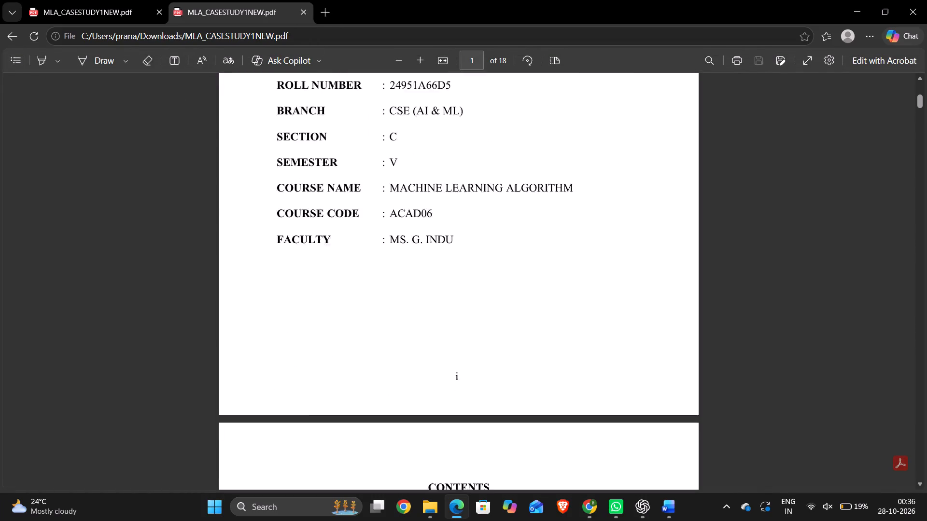
{"action": "scroll", "coordinate": [450, 272], "scroll_direction": "down", "scroll_amount": 5}
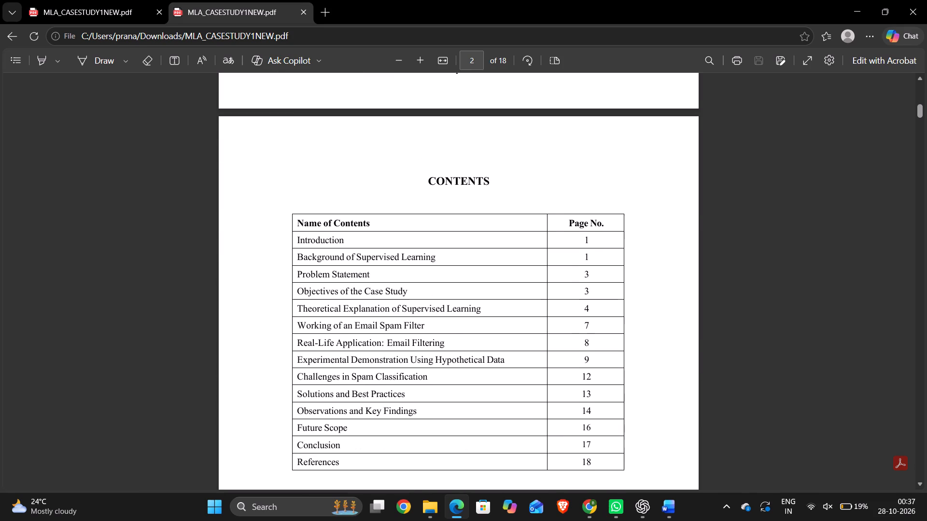
{"action": "scroll", "coordinate": [450, 272], "scroll_direction": "down", "scroll_amount": 16}
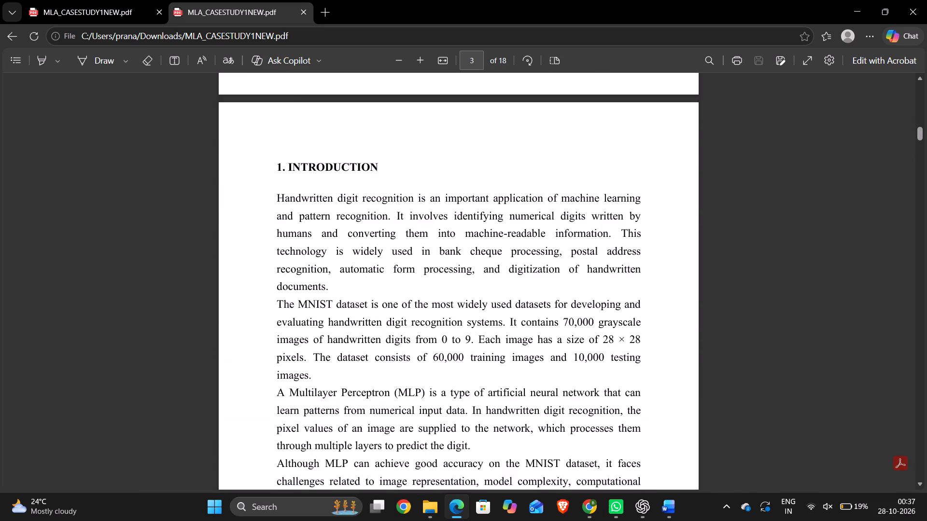
{"action": "scroll", "coordinate": [450, 272], "scroll_direction": "down", "scroll_amount": 6}
{"action": "scroll", "coordinate": [450, 272], "scroll_direction": "down", "scroll_amount": 20}
{"action": "scroll", "coordinate": [450, 272], "scroll_direction": "down", "scroll_amount": 5}
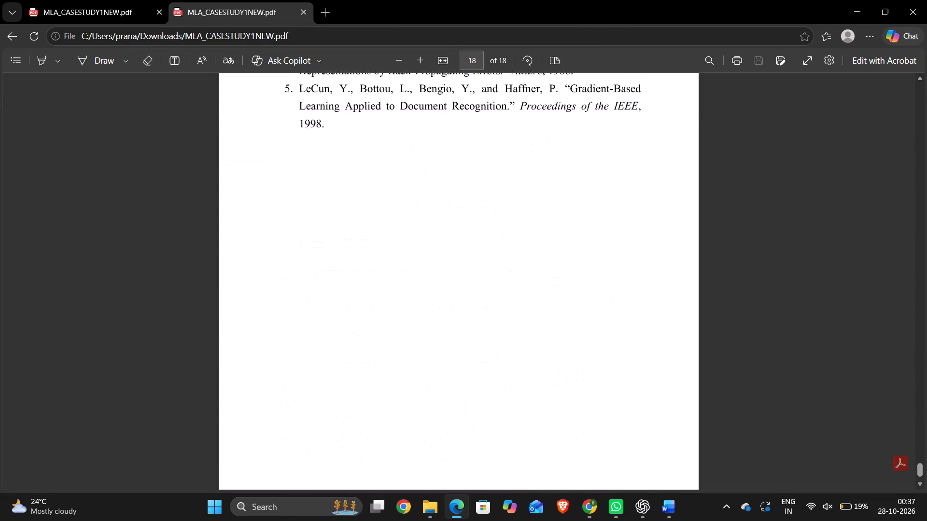
{"action": "scroll", "coordinate": [450, 272], "scroll_direction": "down", "scroll_amount": 6}
{"action": "left_click", "coordinate": [926, 0]}
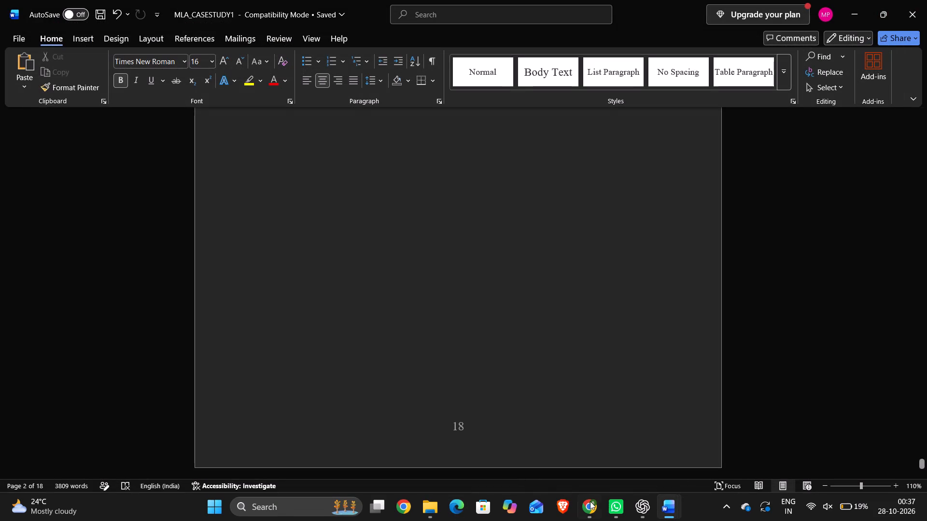
Reorder the taskbar so that the second Chrome entry sits after ChatGPT.
{"action": "left_click_drag", "start_coordinate": [590, 501], "coordinate": [650, 445]}
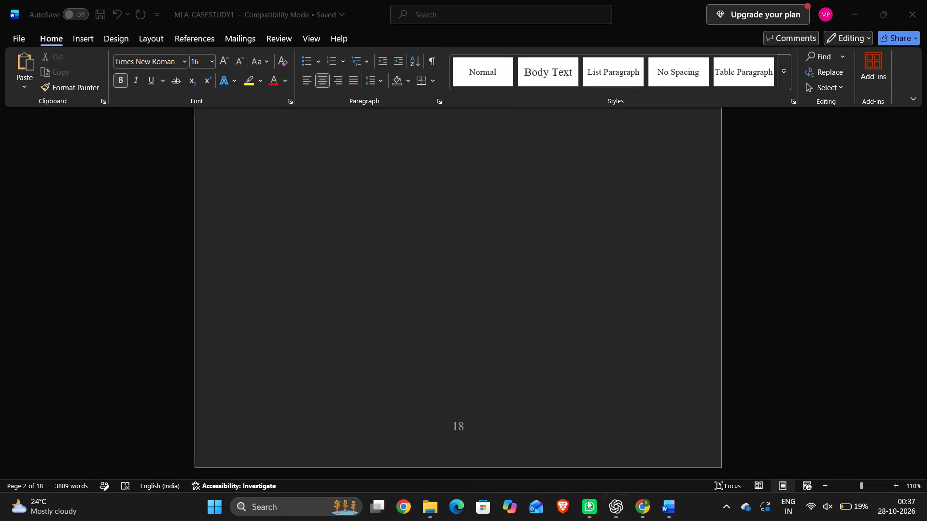
Delete the oose_casestudyNEW PDF from the Downloads folder in File Explorer.
{"action": "left_click", "coordinate": [429, 514]}
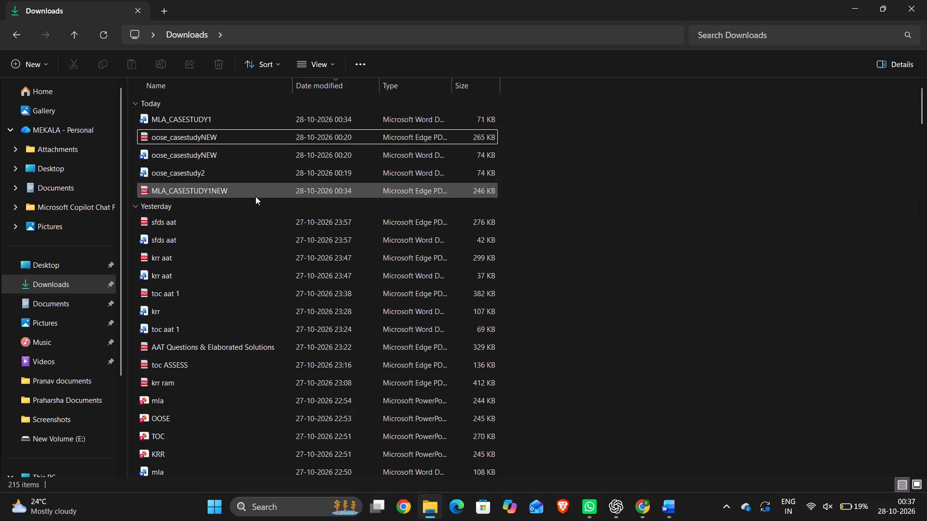
{"action": "left_click", "coordinate": [234, 144]}
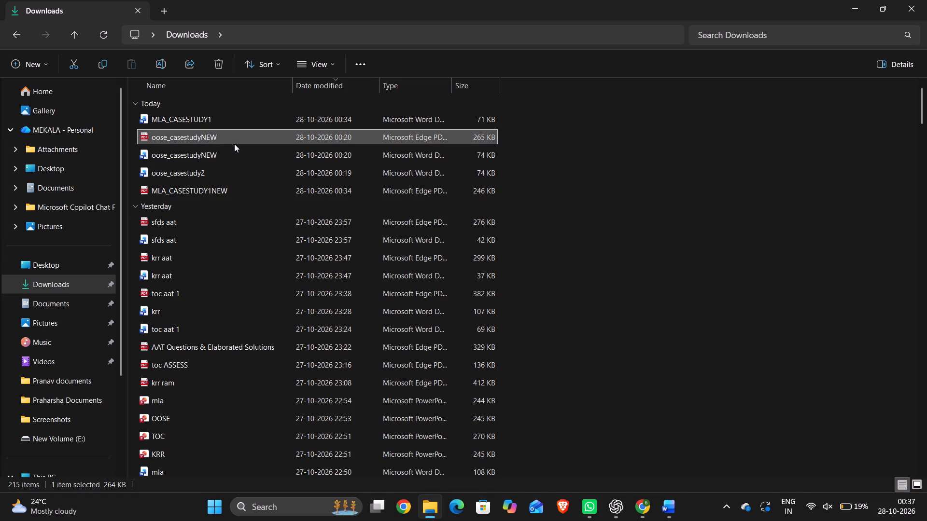
{"action": "scroll", "coordinate": [234, 144], "scroll_direction": "up", "scroll_amount": 1}
{"action": "key", "text": "Delete"}
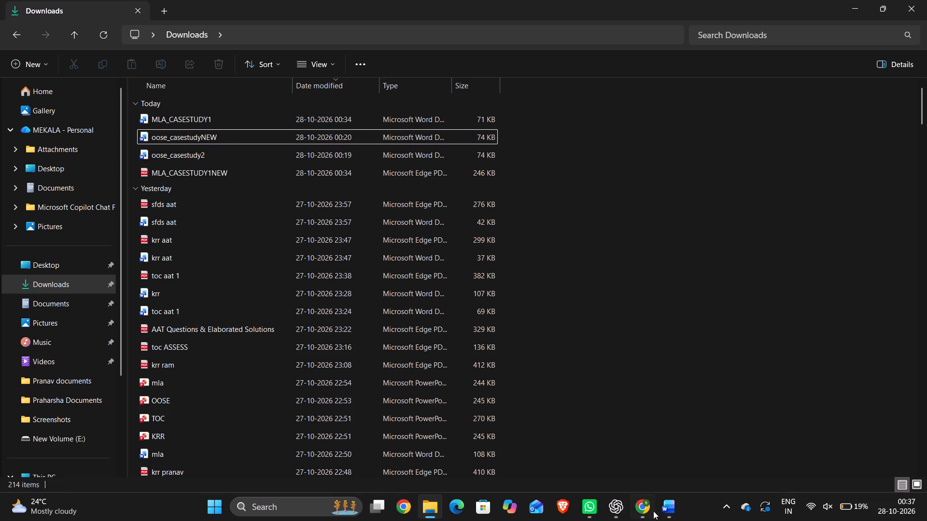
{"action": "left_click", "coordinate": [628, 459]}
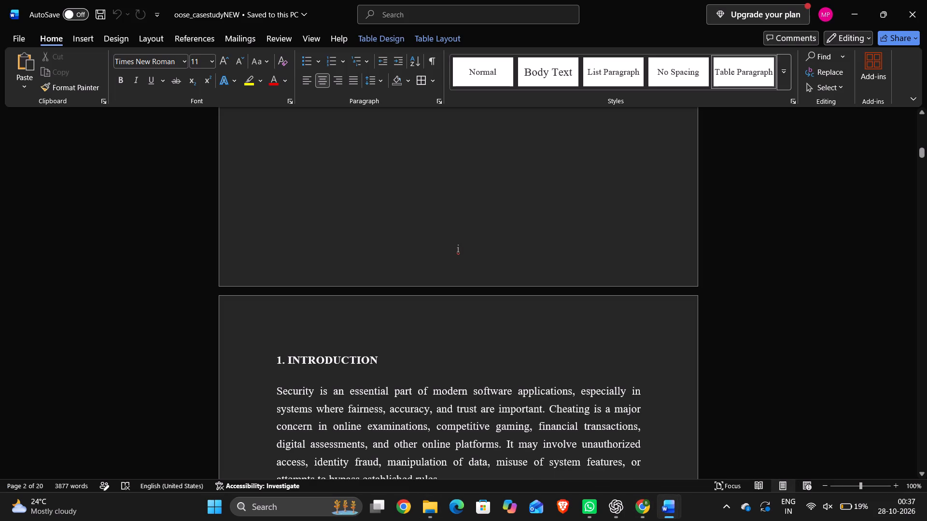
{"action": "scroll", "coordinate": [631, 323], "scroll_direction": "up", "scroll_amount": 10}
{"action": "scroll", "coordinate": [631, 323], "scroll_direction": "down", "scroll_amount": 1}
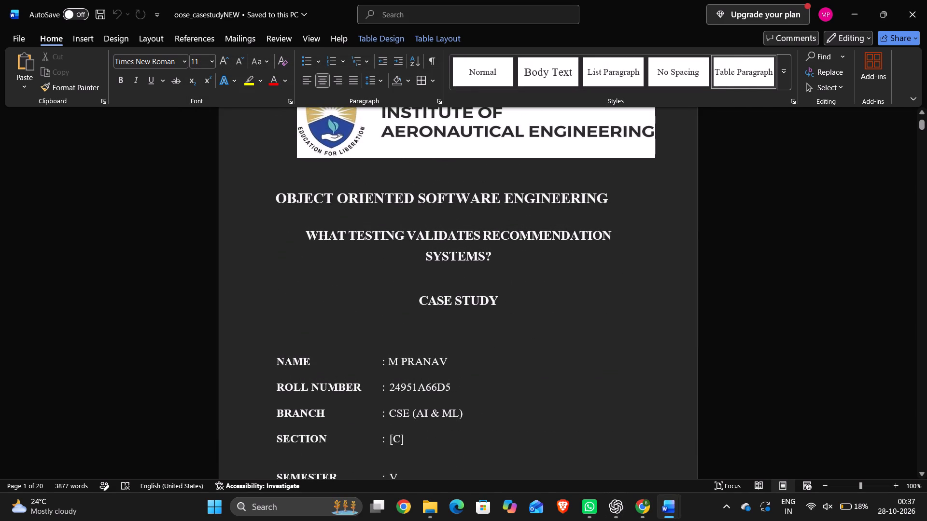
{"action": "left_click_drag", "start_coordinate": [350, 236], "coordinate": [494, 263]}
{"action": "key", "text": "BackSpace"}
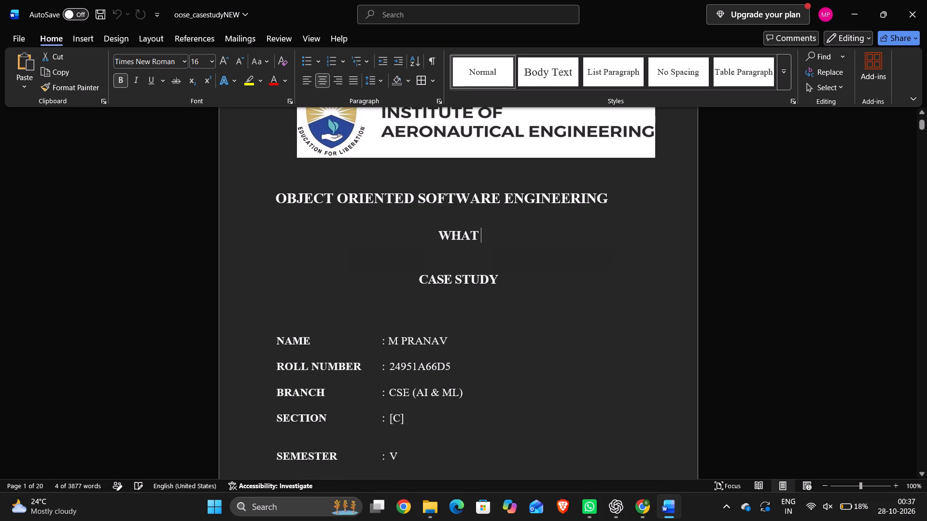
{"action": "key", "text": "ctrl+v"}
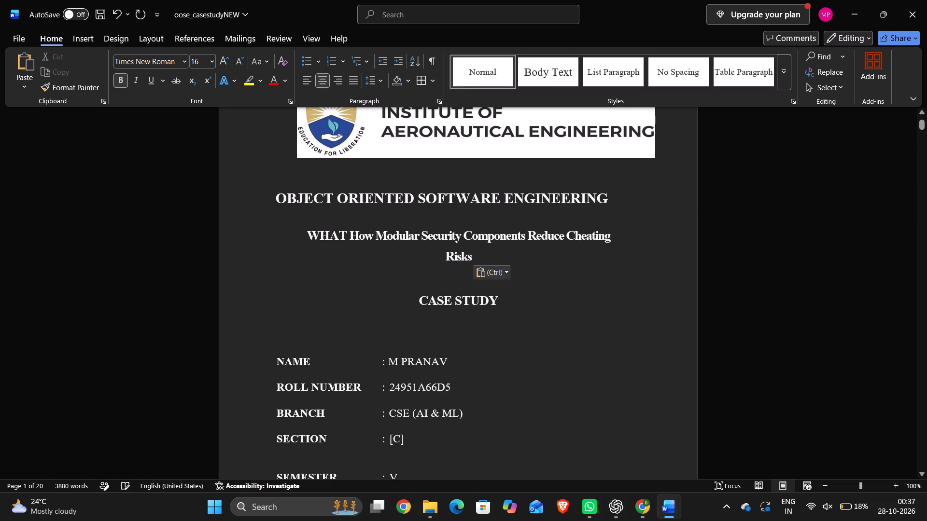
{"action": "left_click", "coordinate": [347, 232]}
{"action": "key", "text": "BackSpace"}
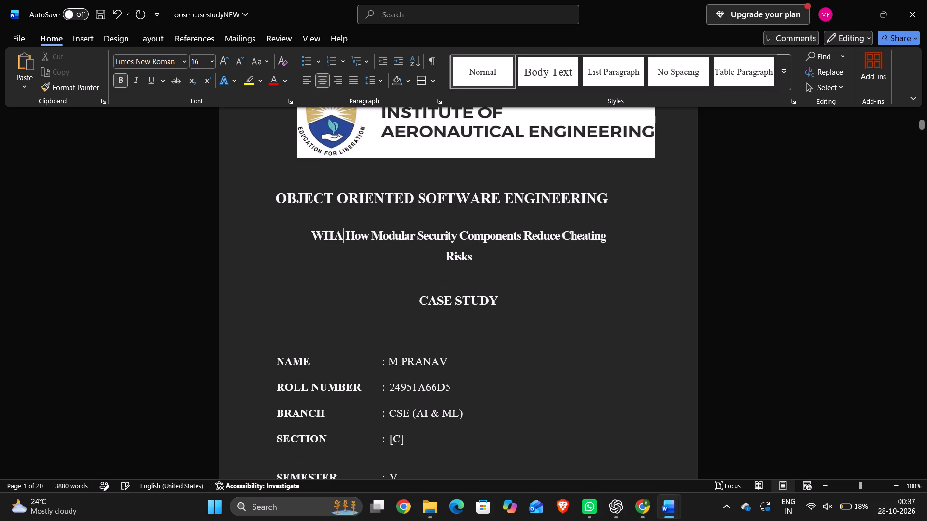
{"action": "key", "text": "BackSpace"}
{"action": "key", "text": "BackSpace"}
{"action": "key", "text": "BackSpace"}
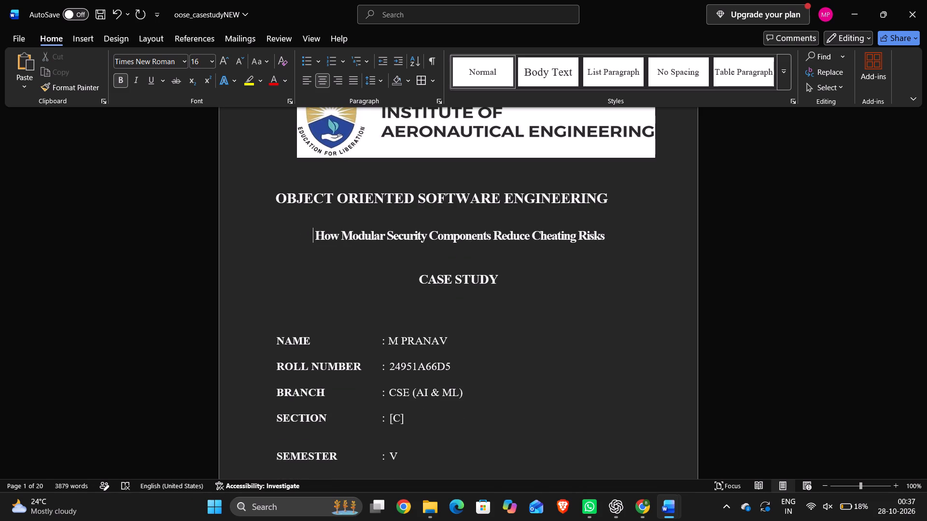
Change the whole new cover title to uppercase and save the document.
{"action": "left_click_drag", "start_coordinate": [347, 232], "coordinate": [524, 237]}
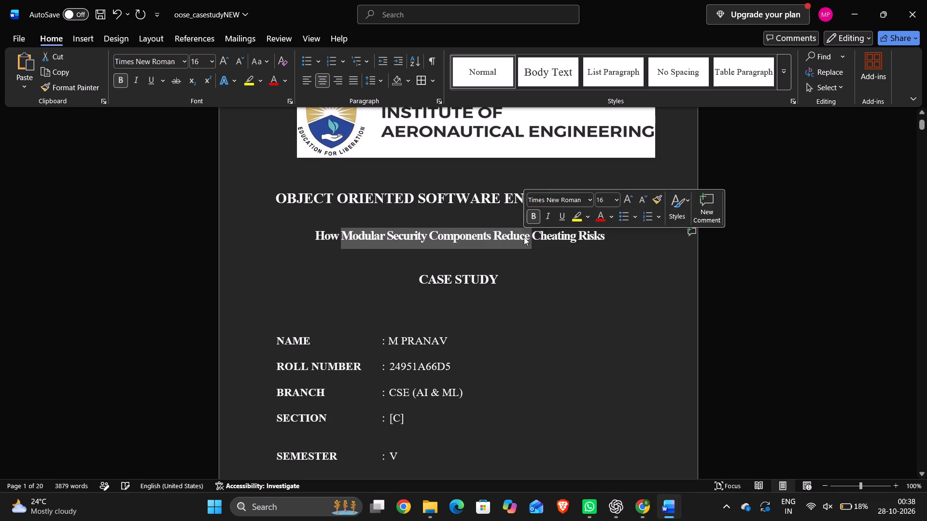
{"action": "left_click_drag", "start_coordinate": [315, 231], "coordinate": [609, 237]}
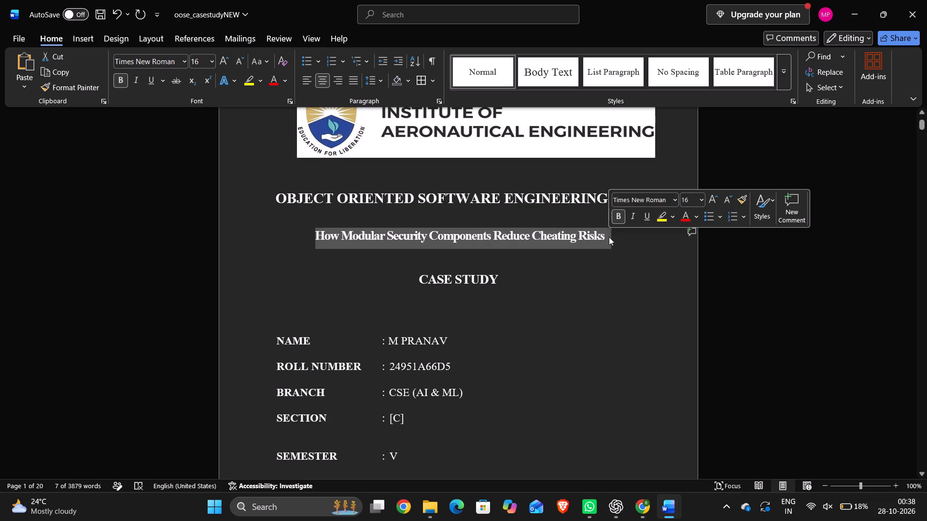
{"action": "left_click", "coordinate": [269, 61]}
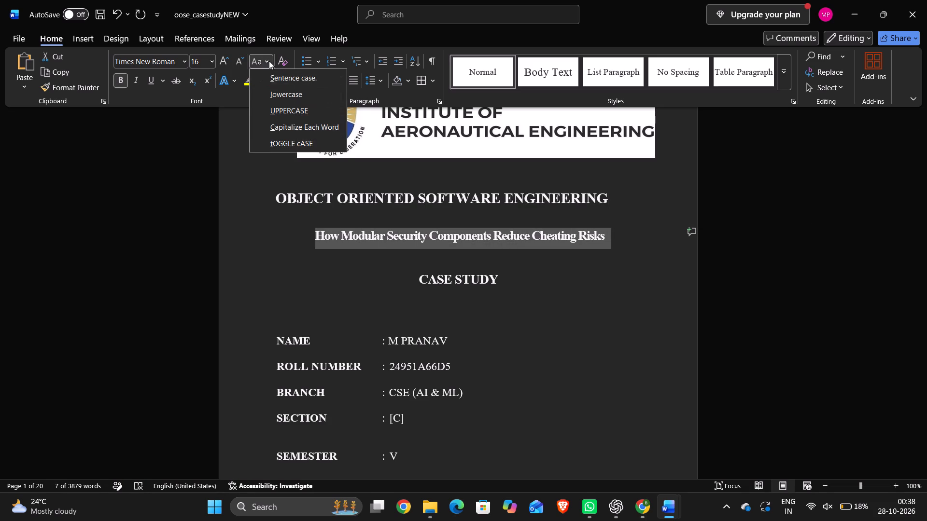
{"action": "left_click", "coordinate": [279, 108]}
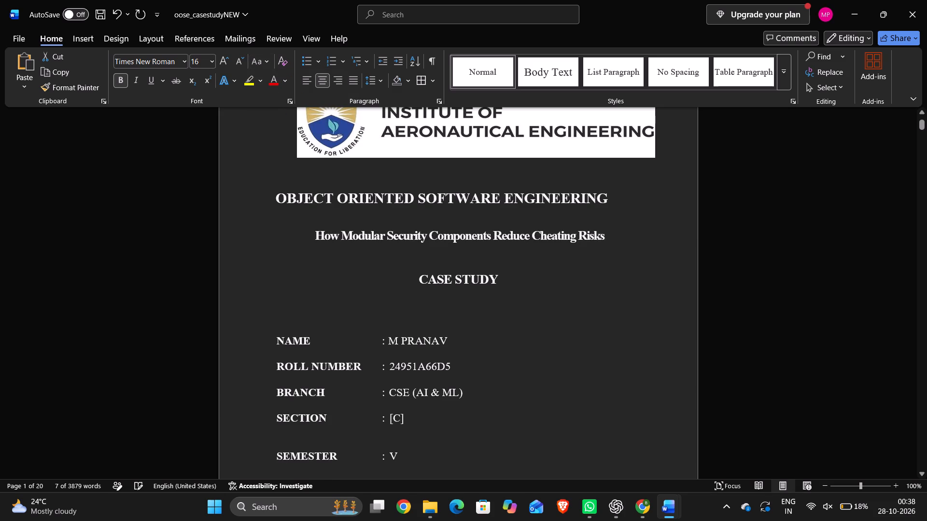
{"action": "left_click", "coordinate": [306, 274]}
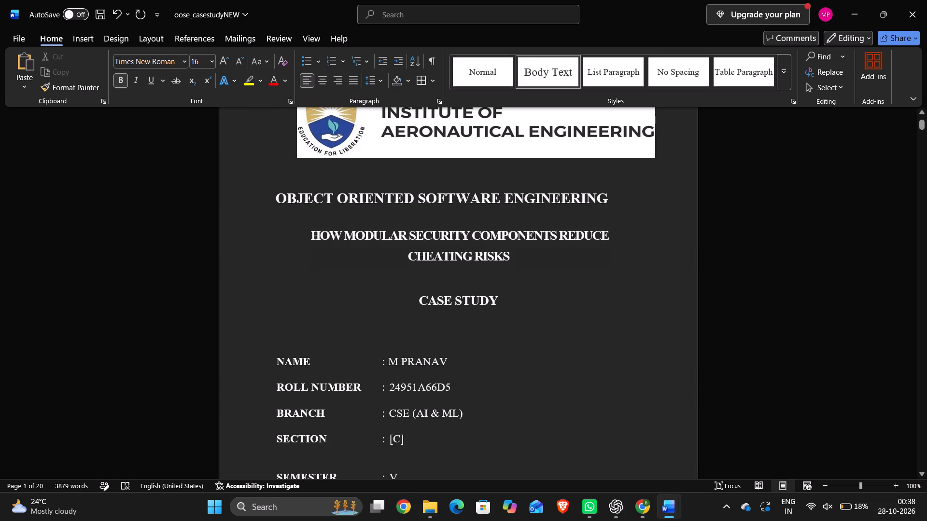
{"action": "key", "text": "ctrl+s"}
Look through the whole case study from the cover details and contents page to the last page.
{"action": "scroll", "coordinate": [306, 274], "scroll_direction": "down", "scroll_amount": 3}
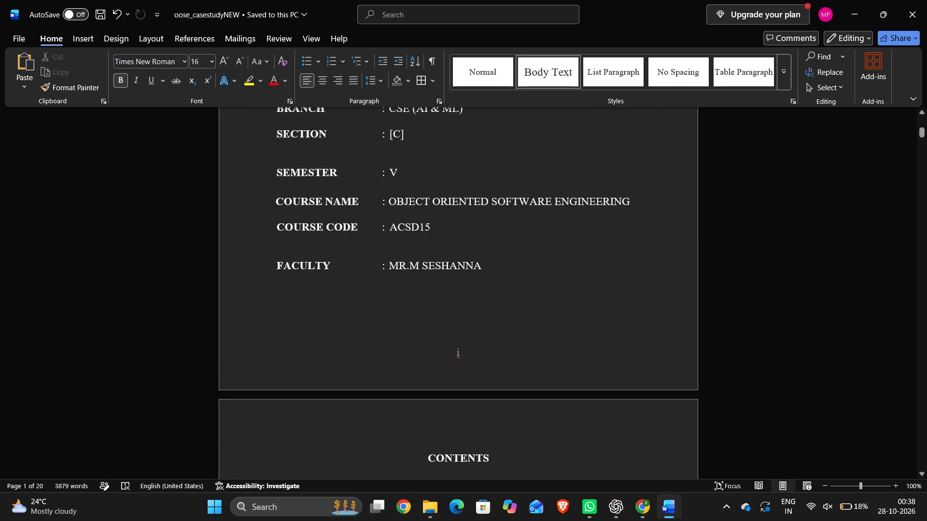
{"action": "scroll", "coordinate": [306, 274], "scroll_direction": "down", "scroll_amount": 9}
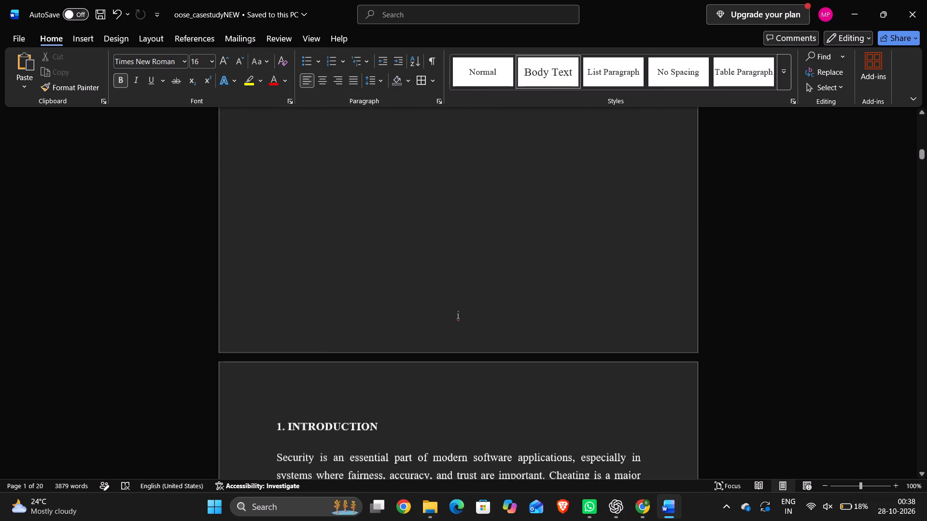
{"action": "scroll", "coordinate": [306, 274], "scroll_direction": "down", "scroll_amount": 10}
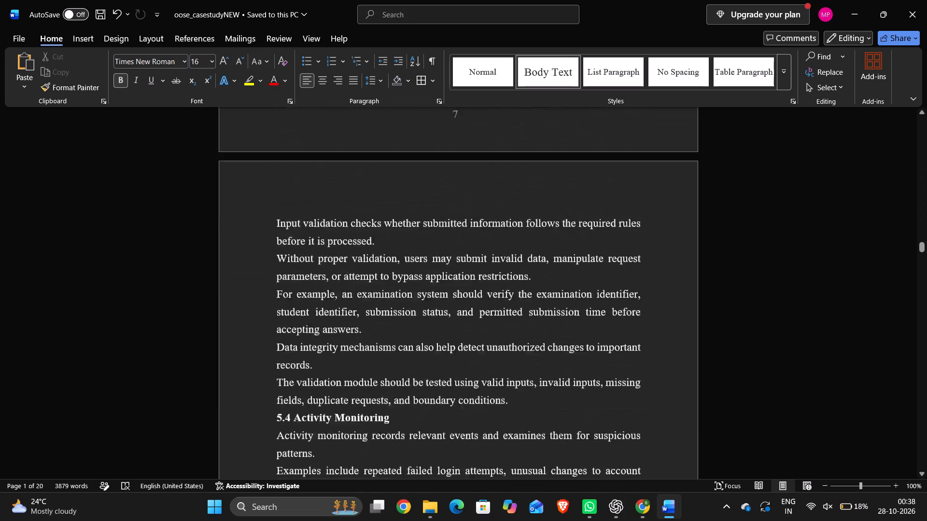
{"action": "scroll", "coordinate": [306, 274], "scroll_direction": "down", "scroll_amount": 13}
{"action": "scroll", "coordinate": [306, 274], "scroll_direction": "up", "scroll_amount": 4}
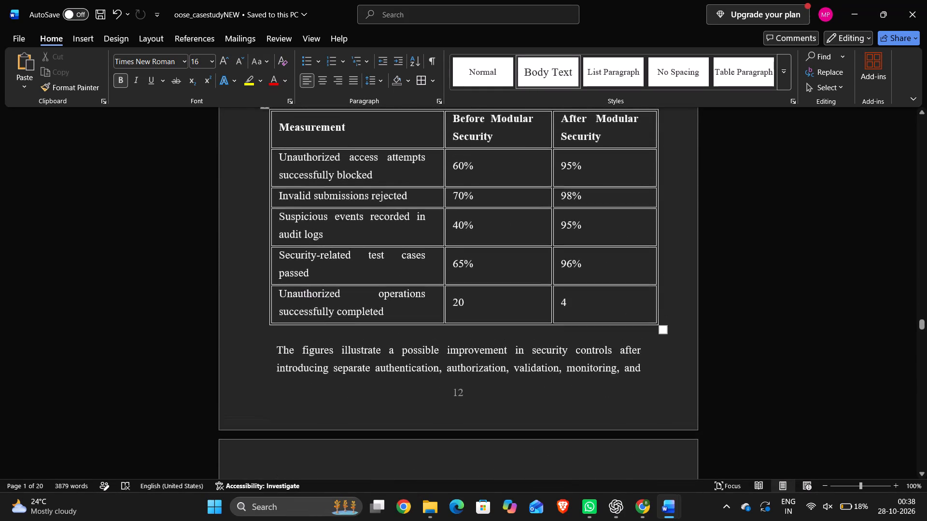
{"action": "scroll", "coordinate": [306, 274], "scroll_direction": "down", "scroll_amount": 16}
{"action": "scroll", "coordinate": [306, 274], "scroll_direction": "down", "scroll_amount": 18}
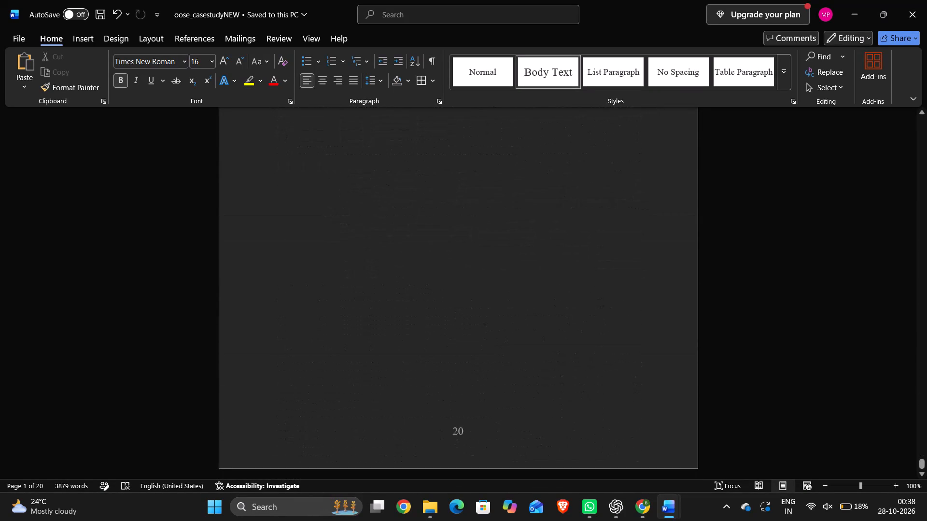
Save the case study in Downloads as a PDF named oose_casestudyNEW.
{"action": "left_click", "coordinate": [19, 40]}
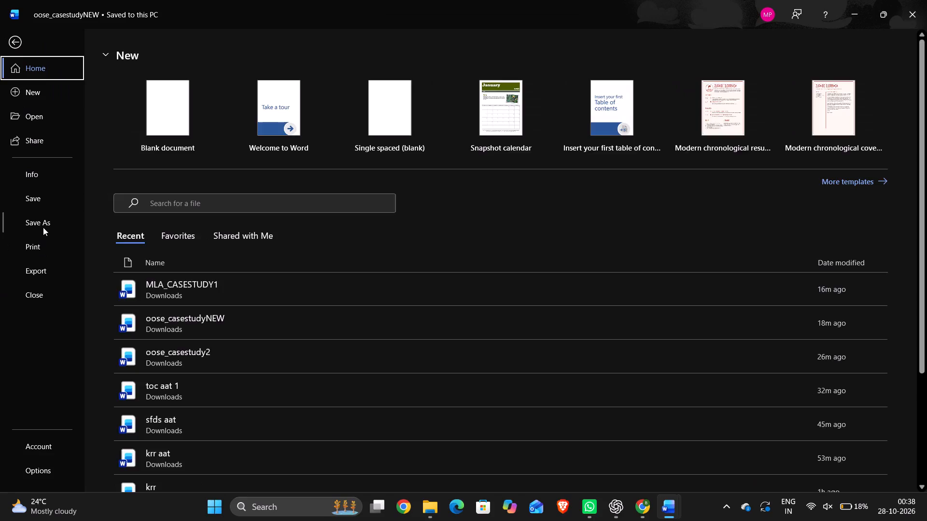
{"action": "left_click", "coordinate": [43, 226]}
{"action": "left_click", "coordinate": [435, 136]}
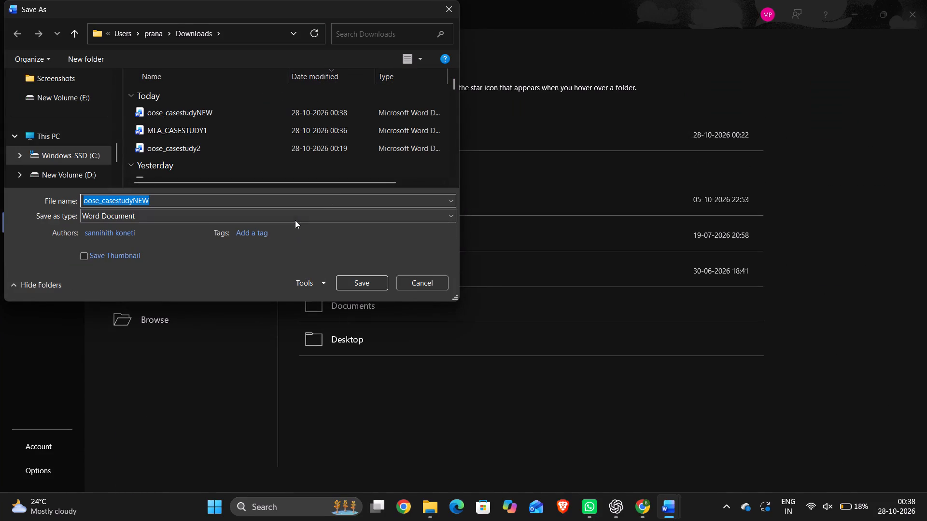
{"action": "left_click", "coordinate": [294, 216]}
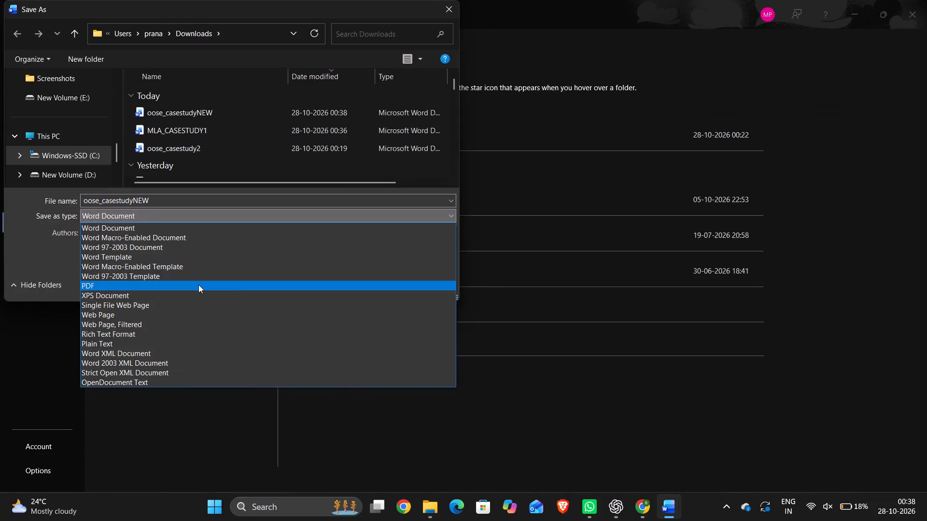
{"action": "left_click", "coordinate": [198, 285]}
{"action": "left_click", "coordinate": [335, 317]}
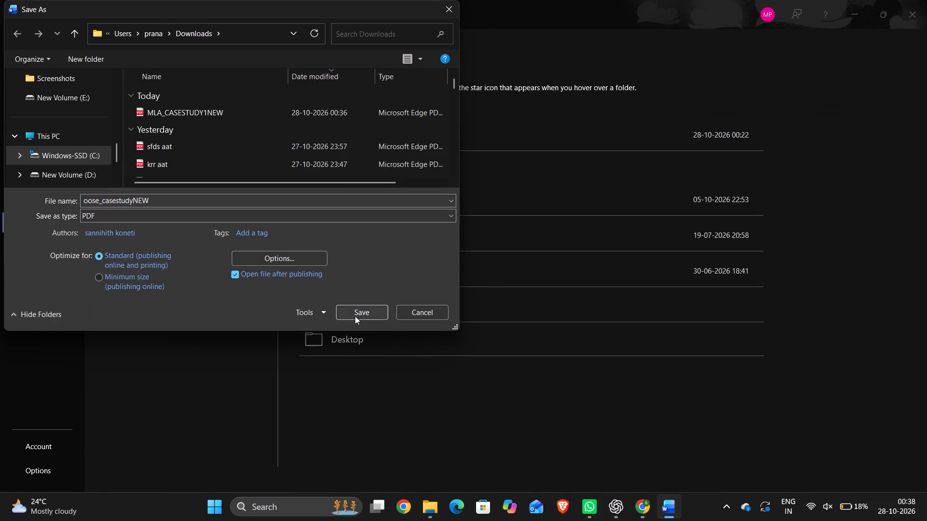
{"action": "left_click", "coordinate": [355, 316]}
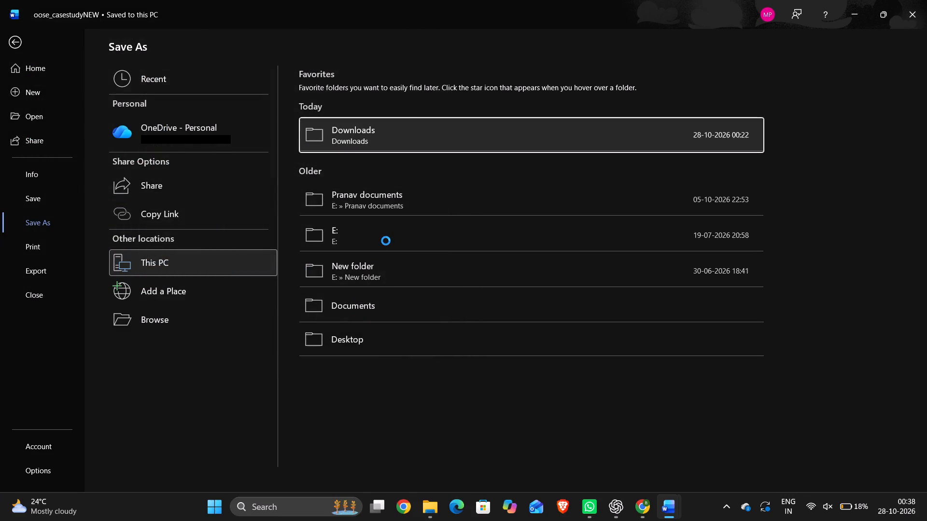
Look through the exported oose_casestudyNEW PDF, checking the cover title and details, contents page and body sections.
{"action": "scroll", "coordinate": [386, 241], "scroll_direction": "down", "scroll_amount": 1}
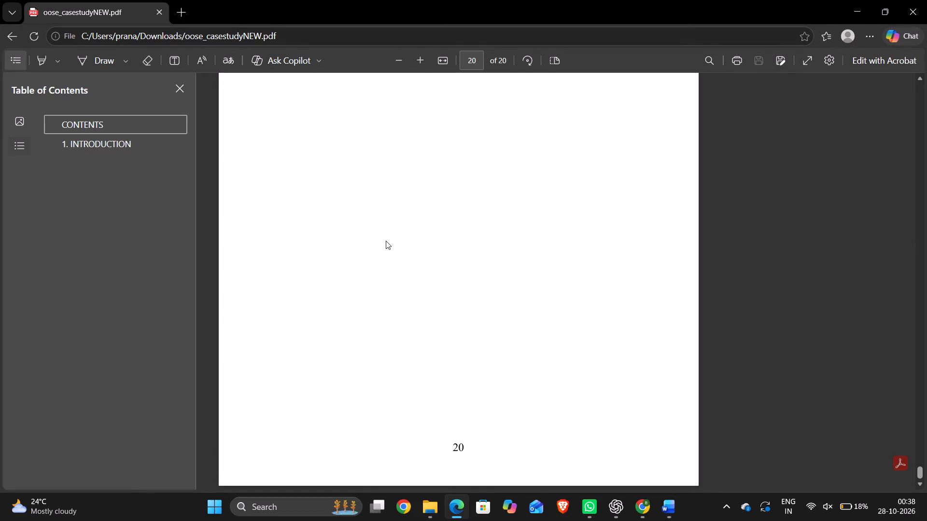
{"action": "scroll", "coordinate": [386, 241], "scroll_direction": "down", "scroll_amount": 1}
{"action": "left_click", "coordinate": [182, 88]}
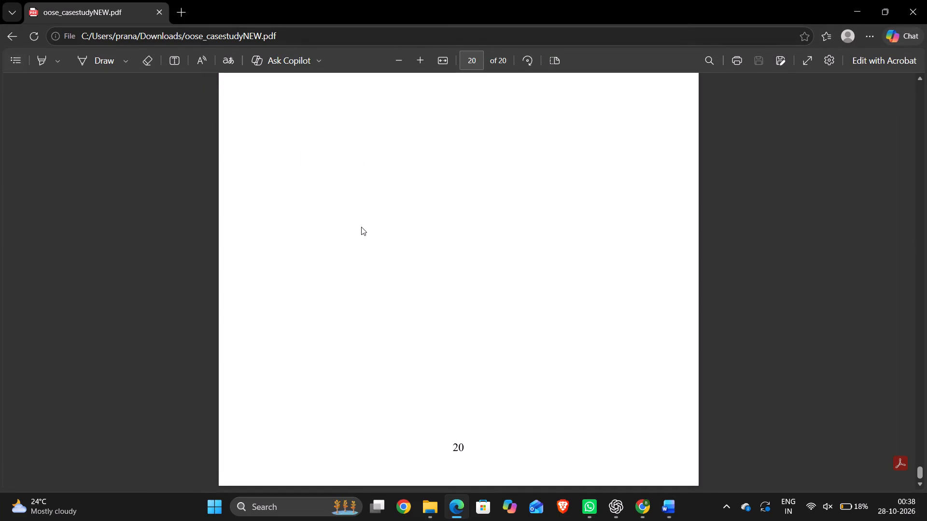
{"action": "scroll", "coordinate": [361, 227], "scroll_direction": "up", "scroll_amount": 15}
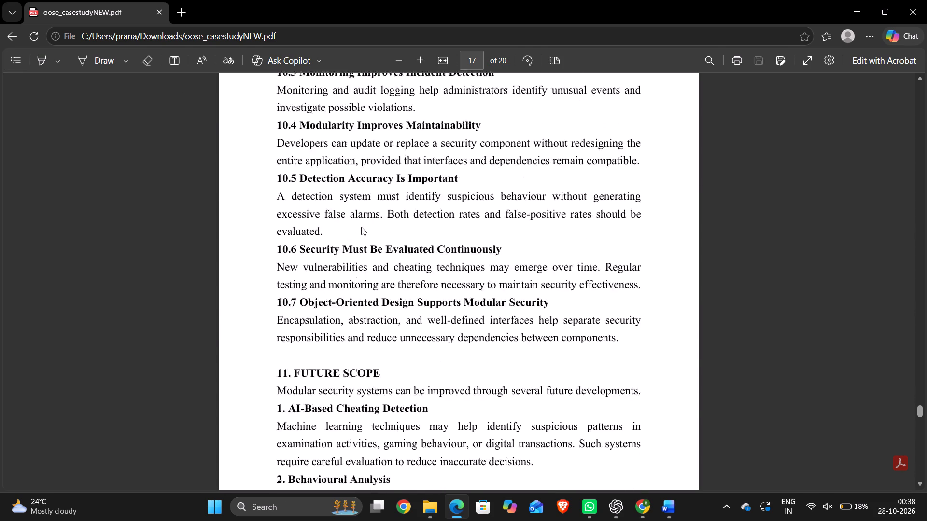
{"action": "scroll", "coordinate": [361, 227], "scroll_direction": "up", "scroll_amount": 18}
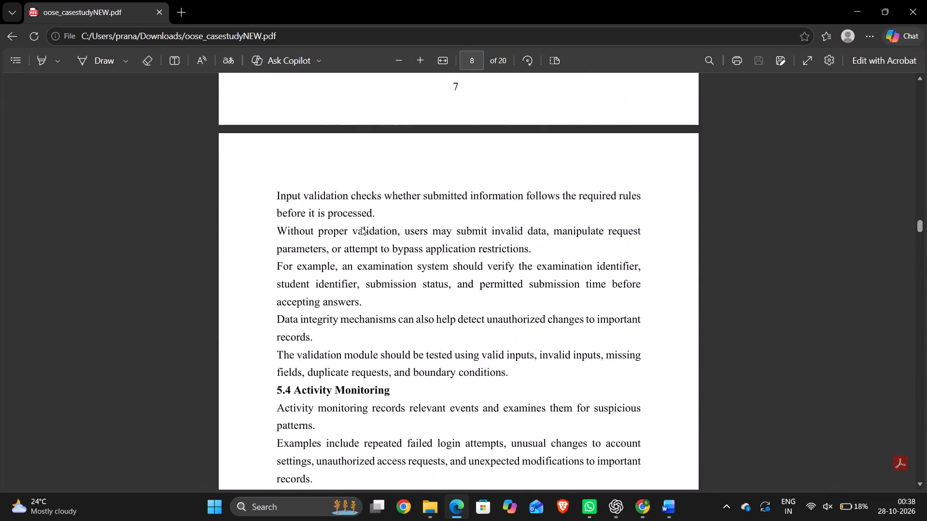
{"action": "scroll", "coordinate": [361, 227], "scroll_direction": "up", "scroll_amount": 9}
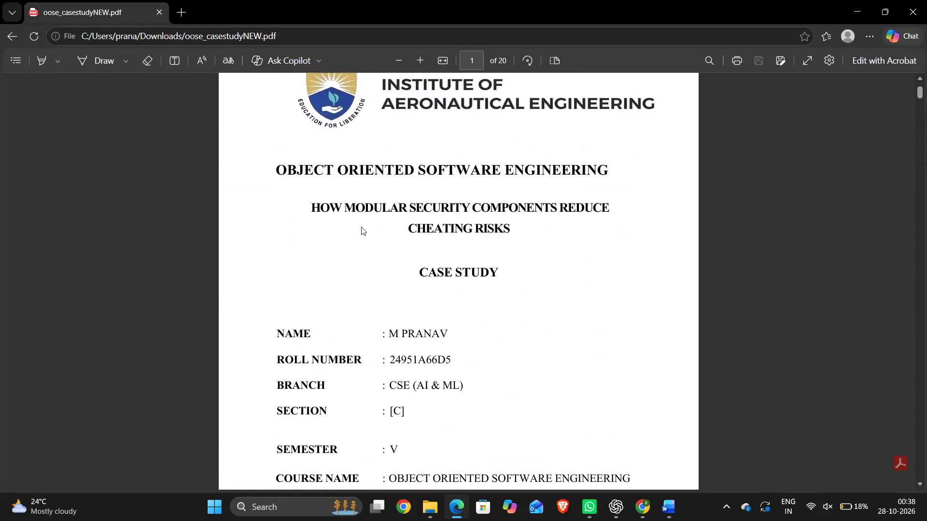
{"action": "scroll", "coordinate": [361, 227], "scroll_direction": "down", "scroll_amount": 9}
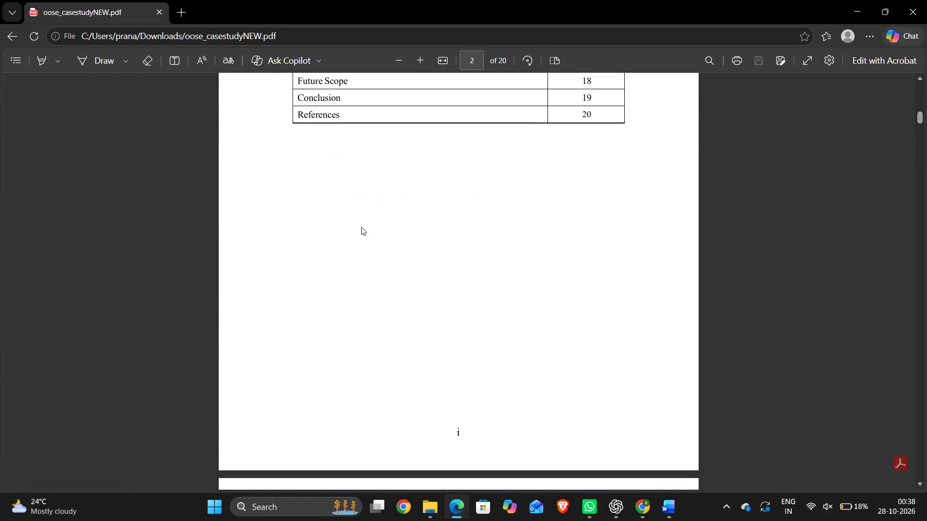
{"action": "scroll", "coordinate": [361, 227], "scroll_direction": "down", "scroll_amount": 19}
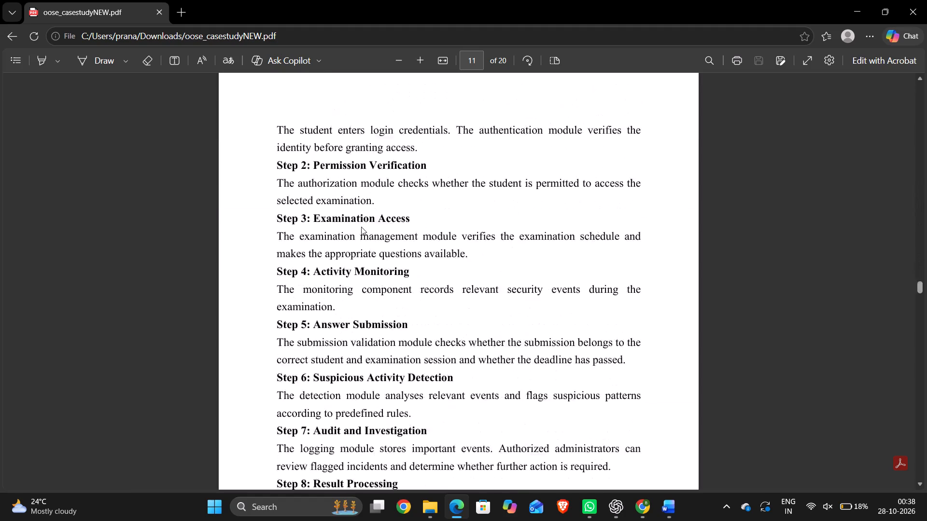
{"action": "scroll", "coordinate": [361, 227], "scroll_direction": "down", "scroll_amount": 2}
{"action": "scroll", "coordinate": [361, 227], "scroll_direction": "up", "scroll_amount": 1}
{"action": "scroll", "coordinate": [361, 227], "scroll_direction": "down", "scroll_amount": 9}
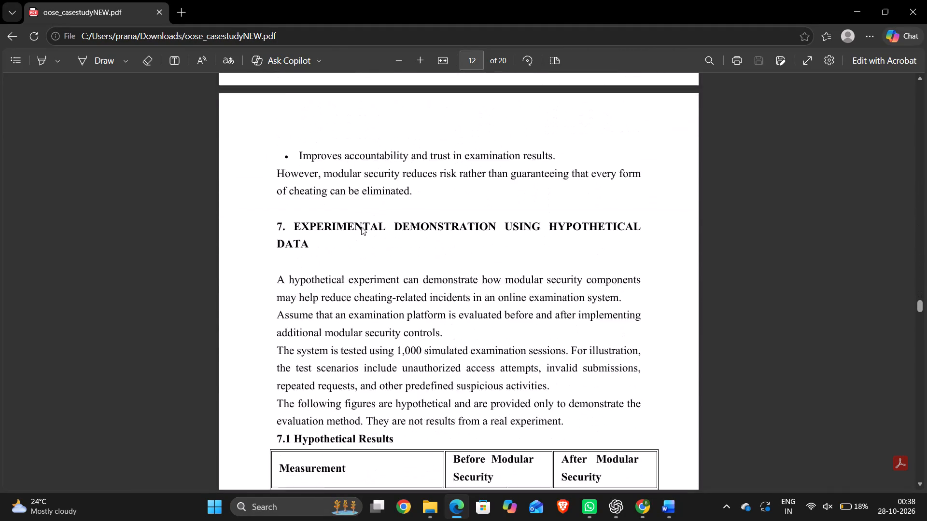
{"action": "scroll", "coordinate": [361, 227], "scroll_direction": "down", "scroll_amount": 5}
{"action": "scroll", "coordinate": [361, 227], "scroll_direction": "up", "scroll_amount": 19}
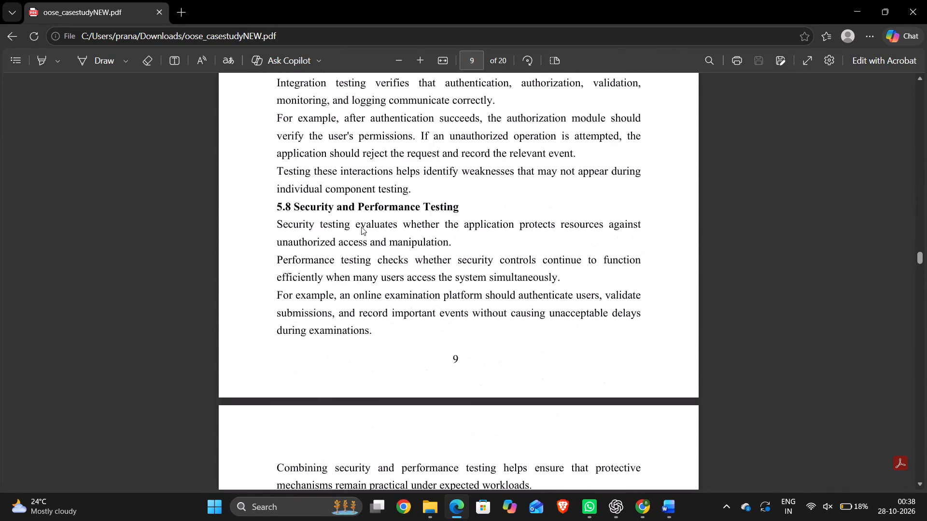
{"action": "scroll", "coordinate": [361, 227], "scroll_direction": "up", "scroll_amount": 14}
{"action": "scroll", "coordinate": [361, 227], "scroll_direction": "up", "scroll_amount": 7}
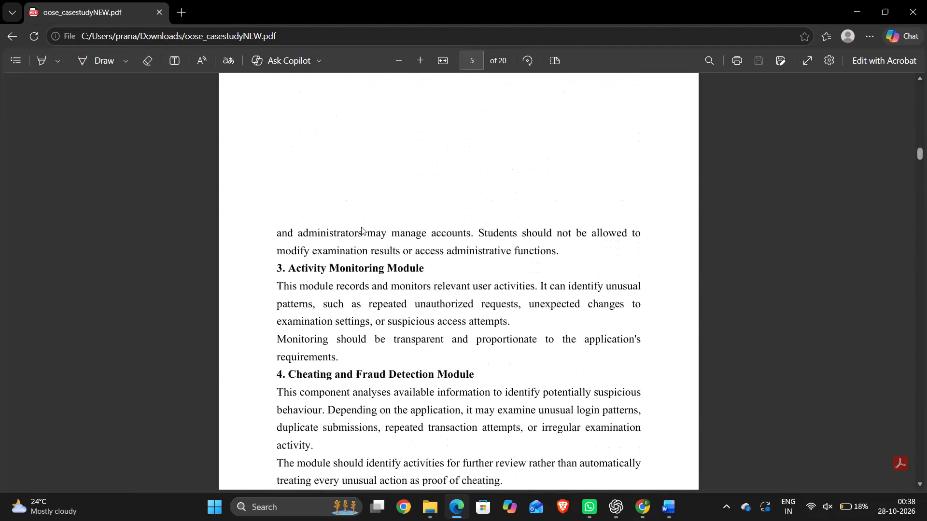
{"action": "scroll", "coordinate": [361, 227], "scroll_direction": "up", "scroll_amount": 2}
{"action": "scroll", "coordinate": [361, 227], "scroll_direction": "down", "scroll_amount": 3}
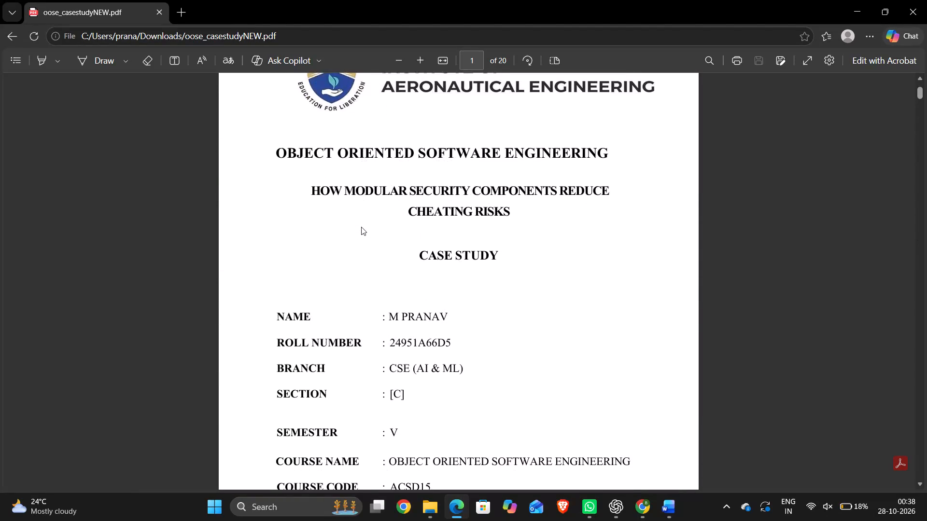
{"action": "scroll", "coordinate": [361, 227], "scroll_direction": "down", "scroll_amount": 1}
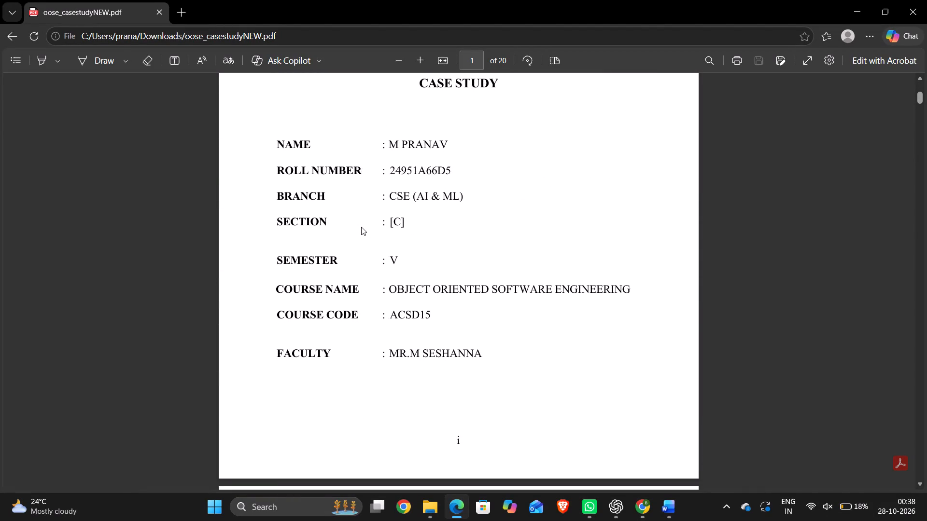
{"action": "scroll", "coordinate": [361, 227], "scroll_direction": "down", "scroll_amount": 2}
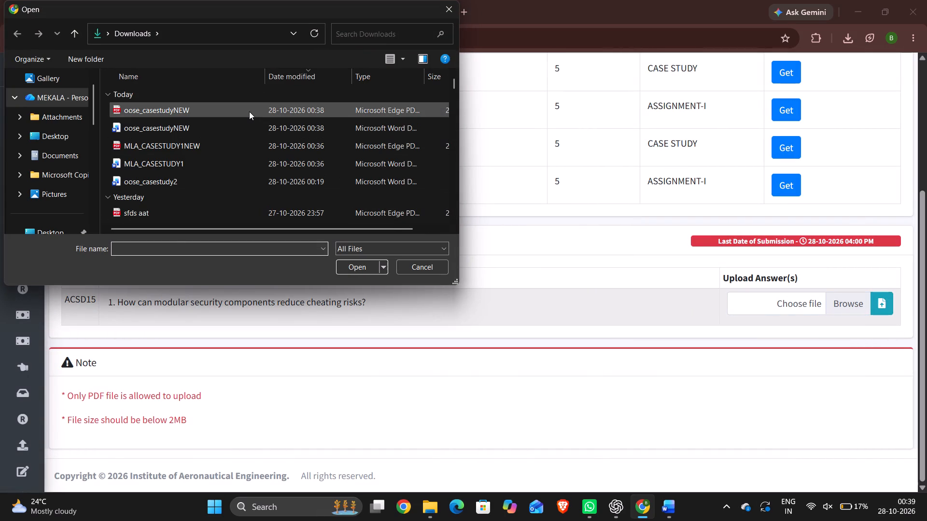
In Chrome on the college portal, upload the oose_casestudyNEW PDF from Downloads as the answer for course ACSD15.
{"action": "left_click", "coordinate": [249, 111]}
{"action": "left_click", "coordinate": [354, 263]}
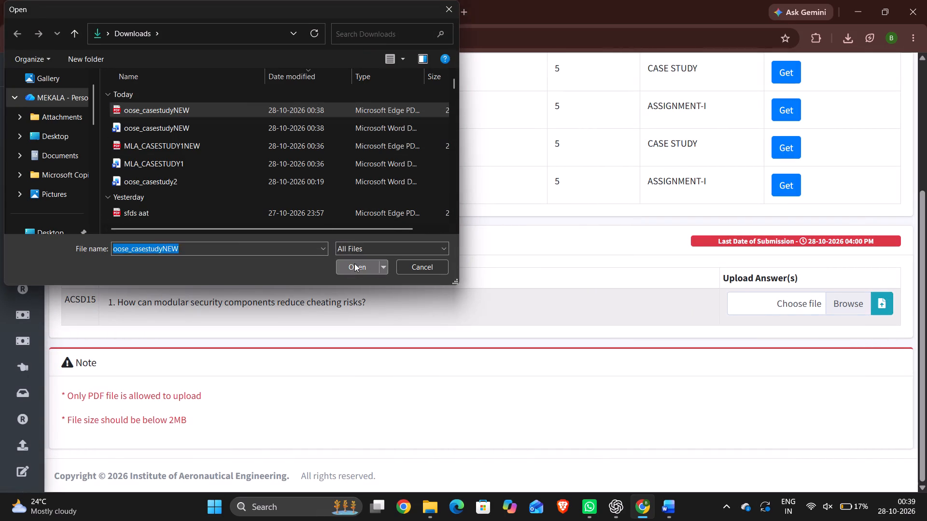
{"action": "left_click", "coordinate": [890, 307]}
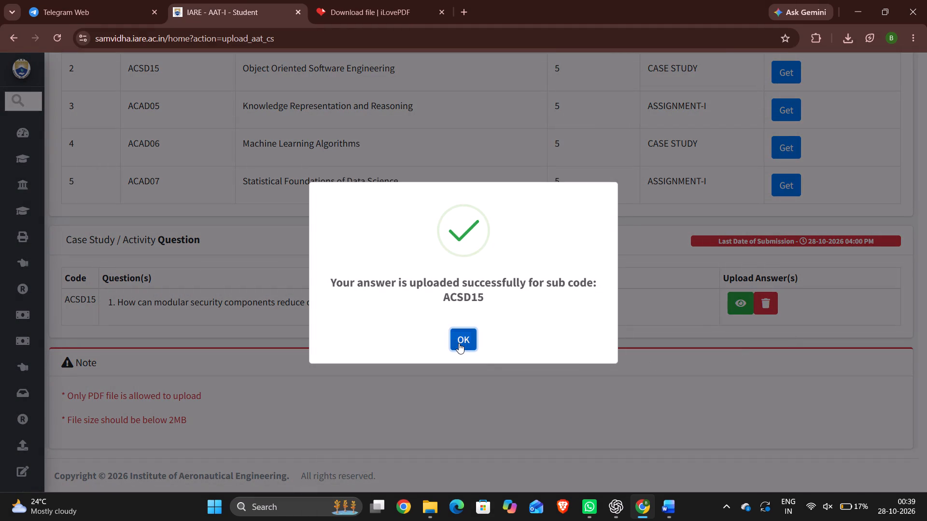
{"action": "left_click", "coordinate": [459, 343]}
Open the uploaded ACSD15 answer, examine its cover, contents and closing pages, and close it.
{"action": "left_click", "coordinate": [732, 307]}
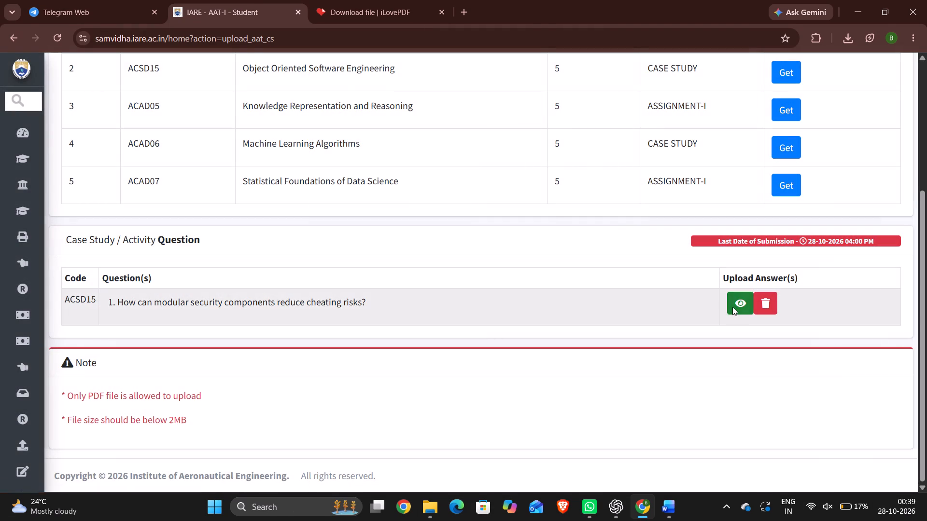
{"action": "scroll", "coordinate": [669, 291], "scroll_direction": "down", "scroll_amount": 3}
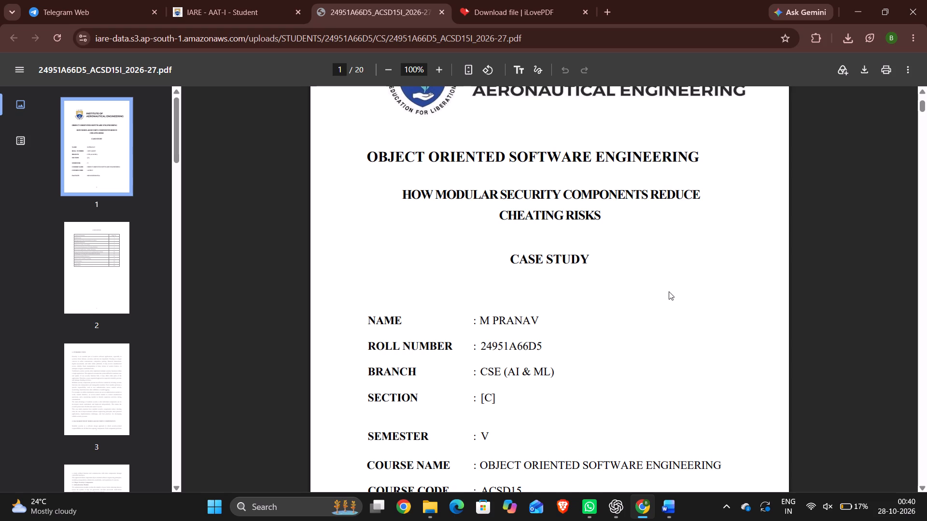
{"action": "scroll", "coordinate": [669, 291], "scroll_direction": "down", "scroll_amount": 2}
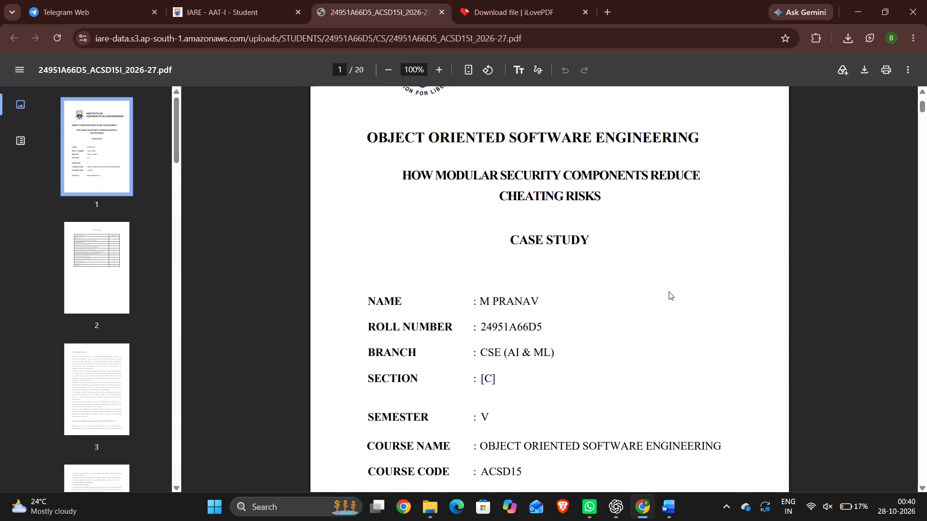
{"action": "scroll", "coordinate": [669, 291], "scroll_direction": "down", "scroll_amount": 2}
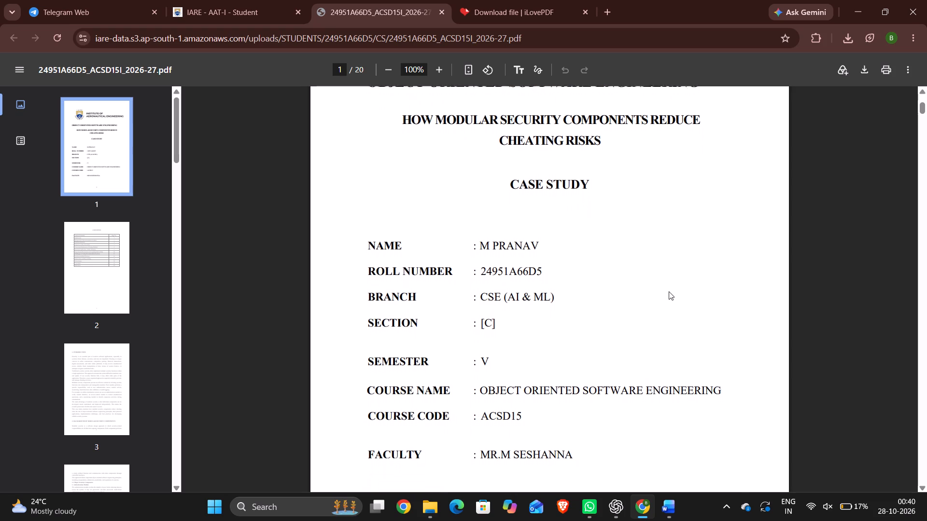
{"action": "scroll", "coordinate": [669, 291], "scroll_direction": "down", "scroll_amount": 1}
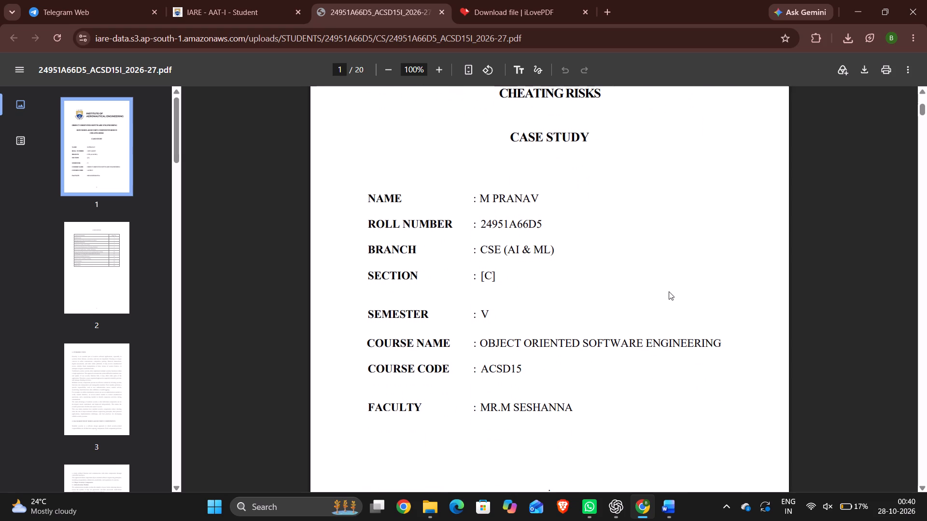
{"action": "scroll", "coordinate": [669, 291], "scroll_direction": "down", "scroll_amount": 3}
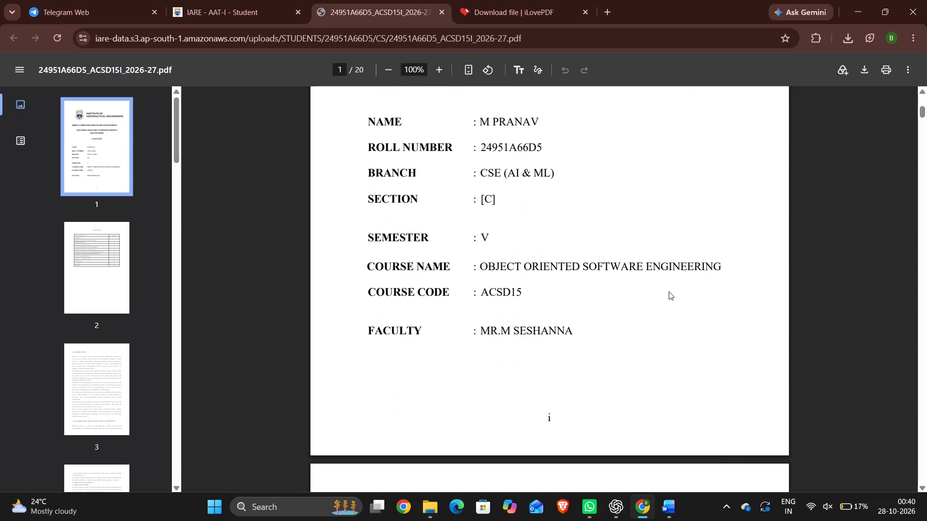
{"action": "scroll", "coordinate": [669, 291], "scroll_direction": "down", "scroll_amount": 7}
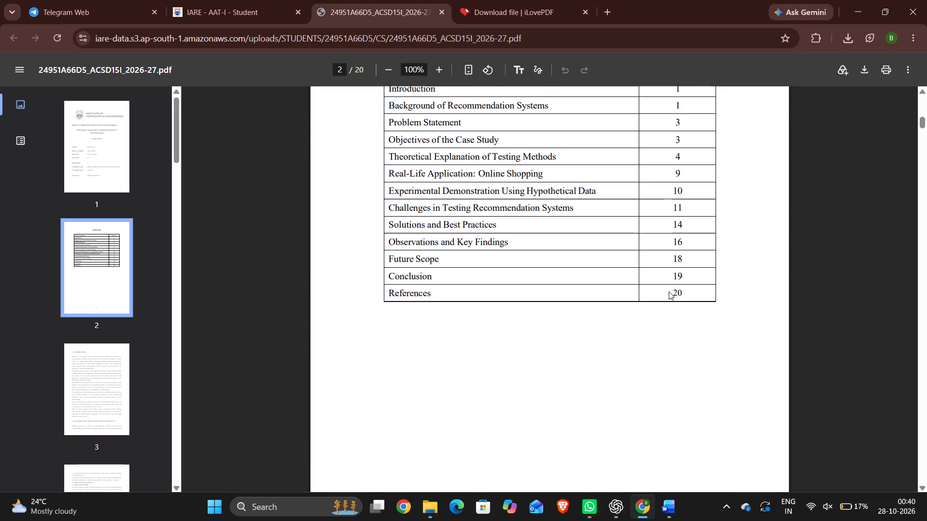
{"action": "scroll", "coordinate": [669, 291], "scroll_direction": "down", "scroll_amount": 3}
{"action": "scroll", "coordinate": [669, 291], "scroll_direction": "down", "scroll_amount": 20}
{"action": "scroll", "coordinate": [669, 291], "scroll_direction": "down", "scroll_amount": 13}
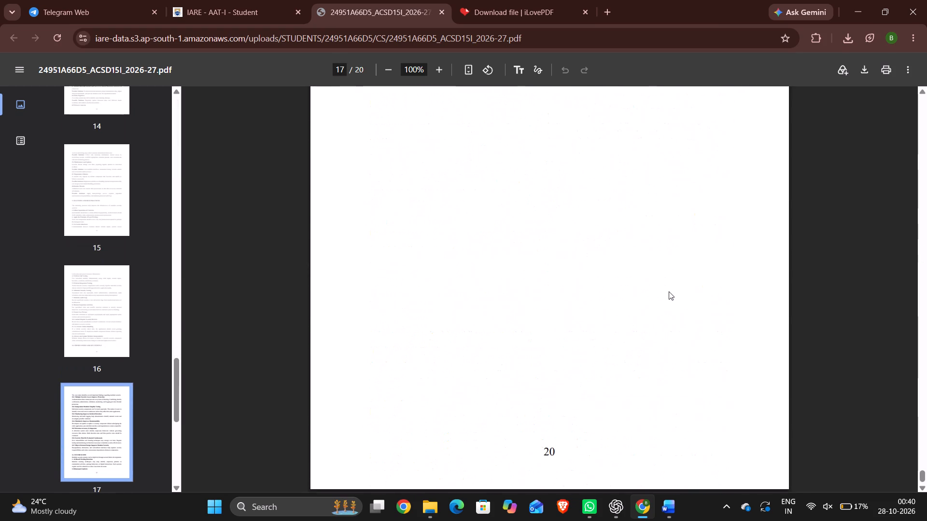
{"action": "scroll", "coordinate": [669, 291], "scroll_direction": "up", "scroll_amount": 12}
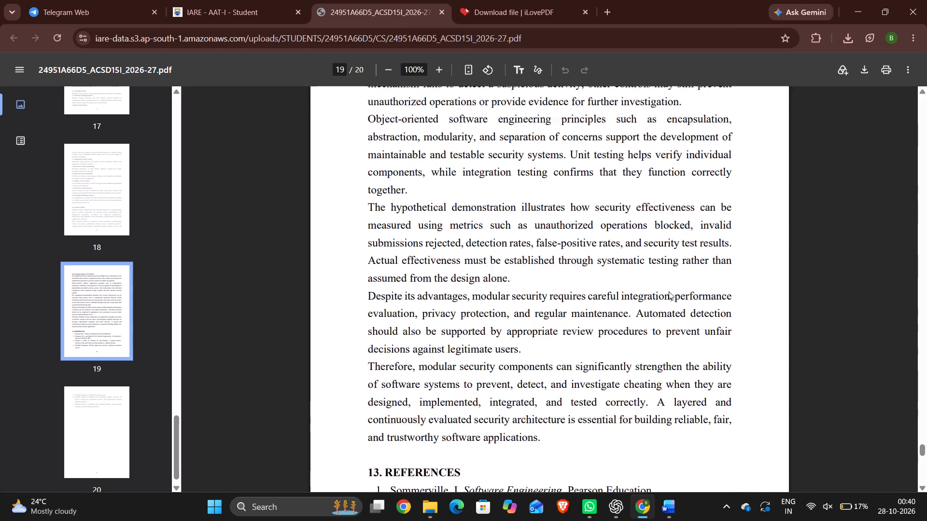
{"action": "scroll", "coordinate": [669, 291], "scroll_direction": "up", "scroll_amount": 11}
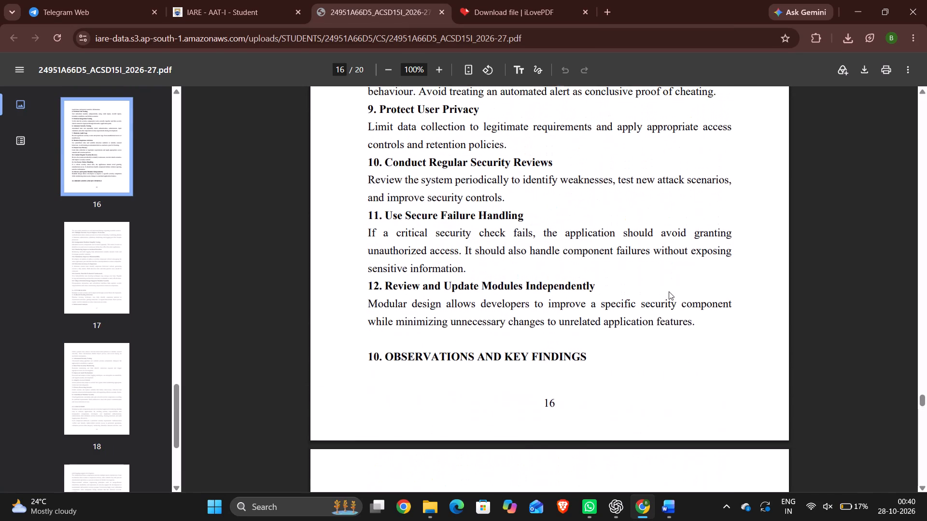
{"action": "scroll", "coordinate": [669, 291], "scroll_direction": "up", "scroll_amount": 6}
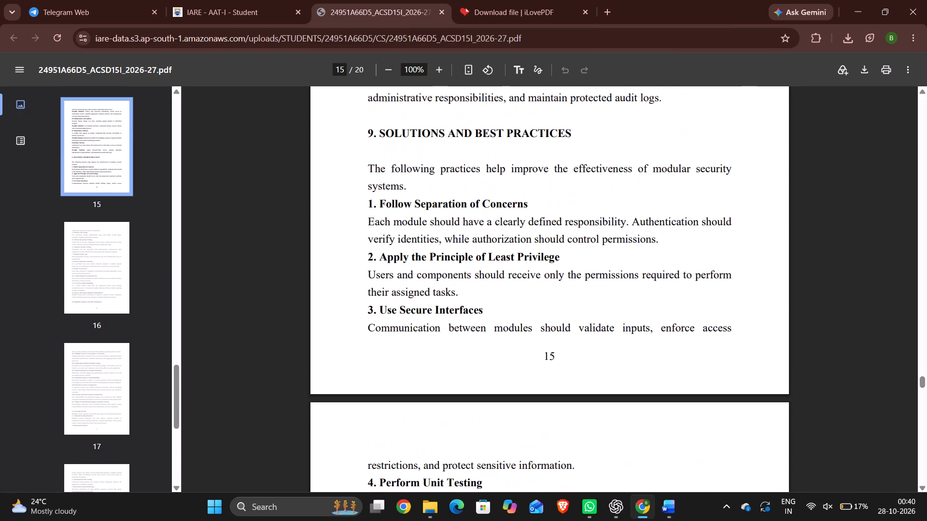
{"action": "left_click", "coordinate": [439, 13]}
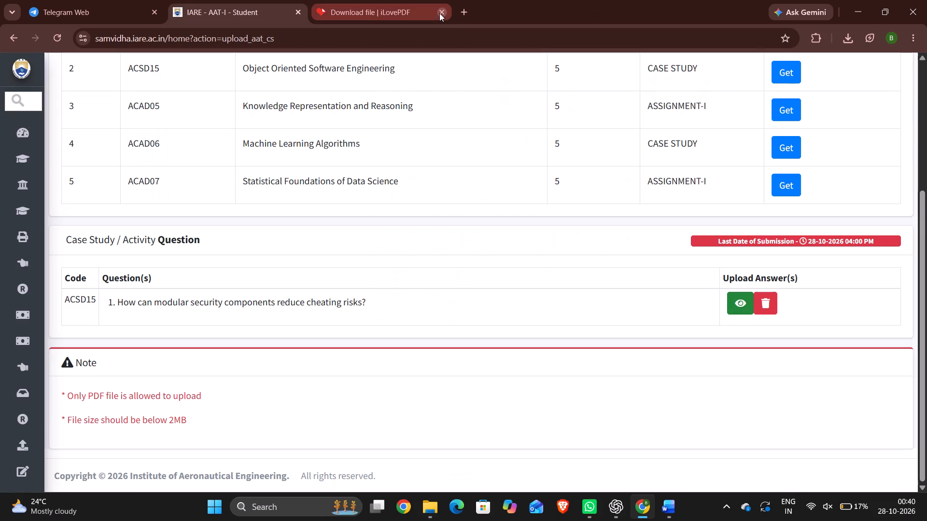
Get the Machine Learning Algorithms (ACAD06) case study question and upload the MLA_CASESTUDY1NEW PDF from Downloads as its answer.
{"action": "scroll", "coordinate": [561, 62], "scroll_direction": "up", "scroll_amount": 1}
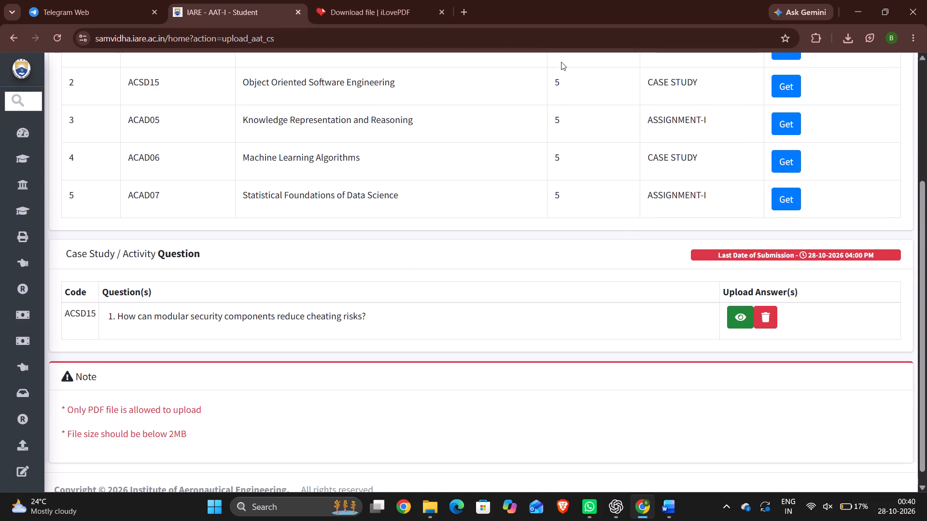
{"action": "scroll", "coordinate": [725, 148], "scroll_direction": "up", "scroll_amount": 2}
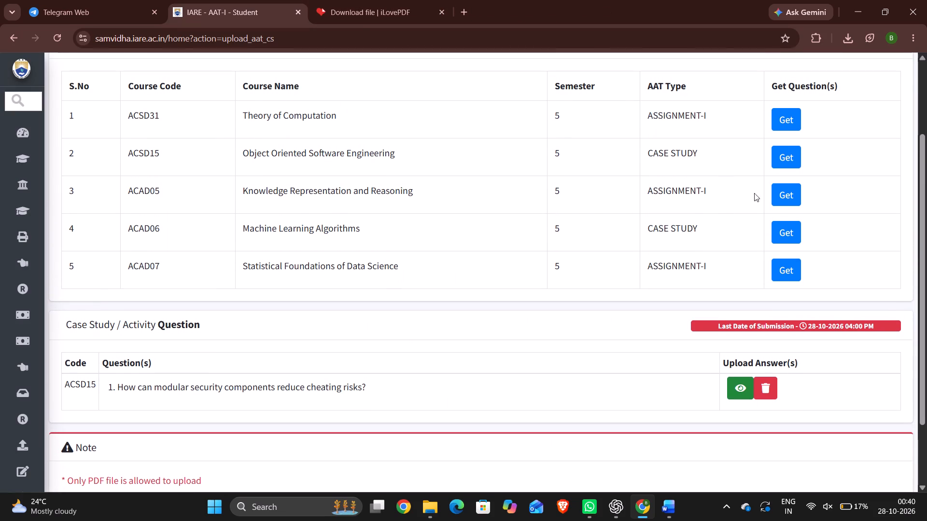
{"action": "left_click", "coordinate": [783, 236]}
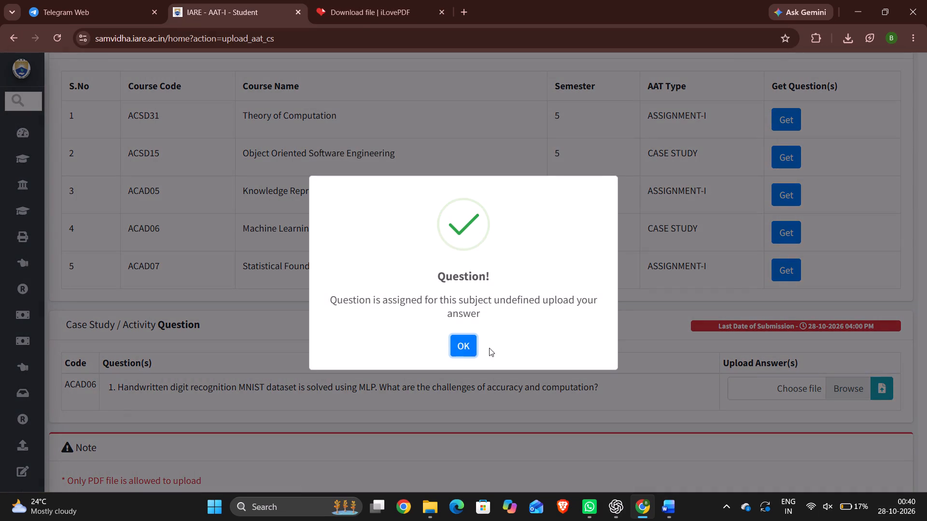
{"action": "left_click", "coordinate": [471, 341]}
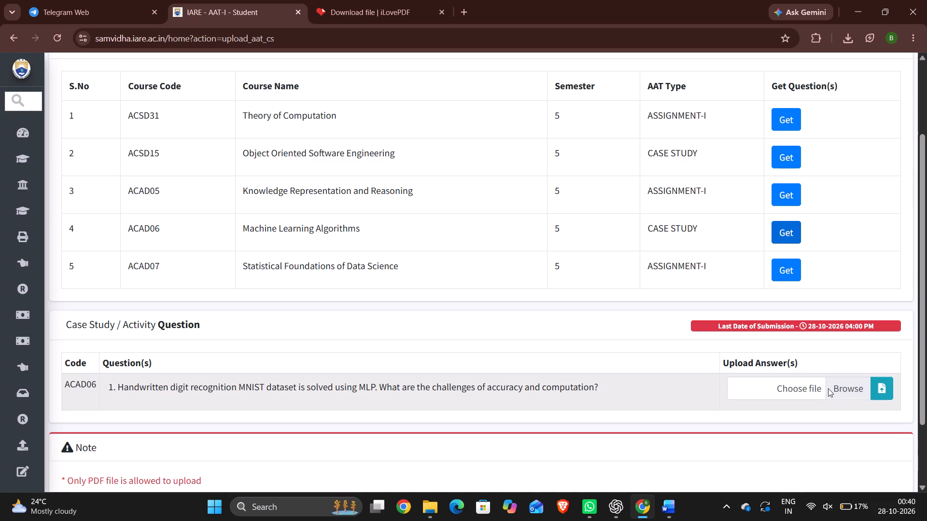
{"action": "left_click", "coordinate": [849, 392]}
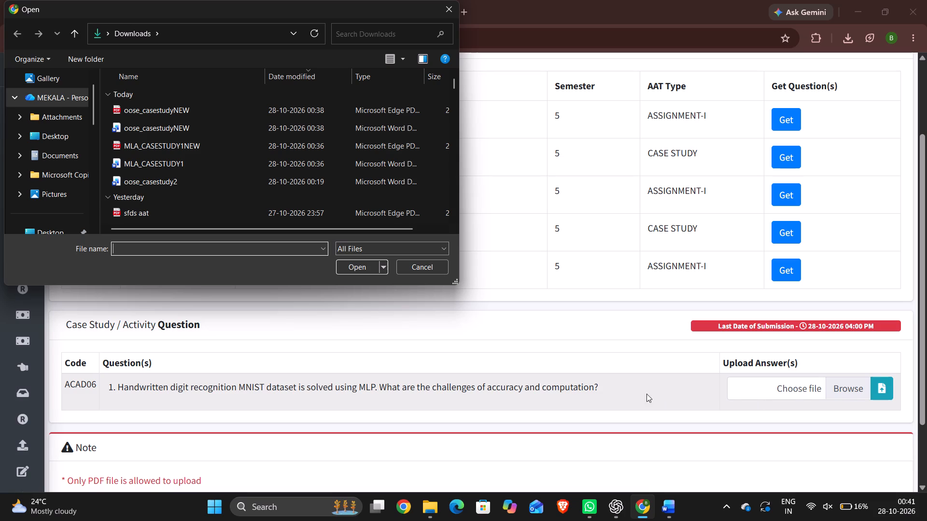
{"action": "left_click", "coordinate": [277, 149]}
{"action": "left_click", "coordinate": [365, 265]}
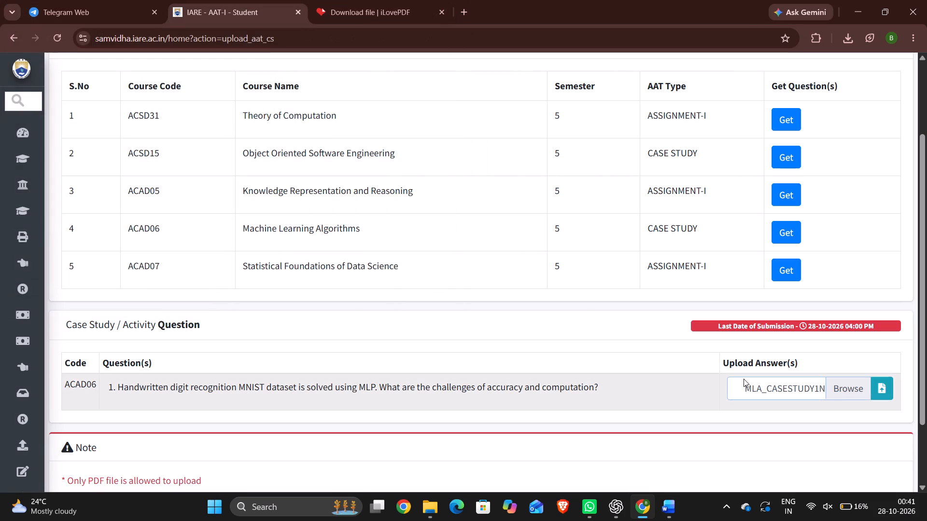
{"action": "left_click", "coordinate": [878, 393]}
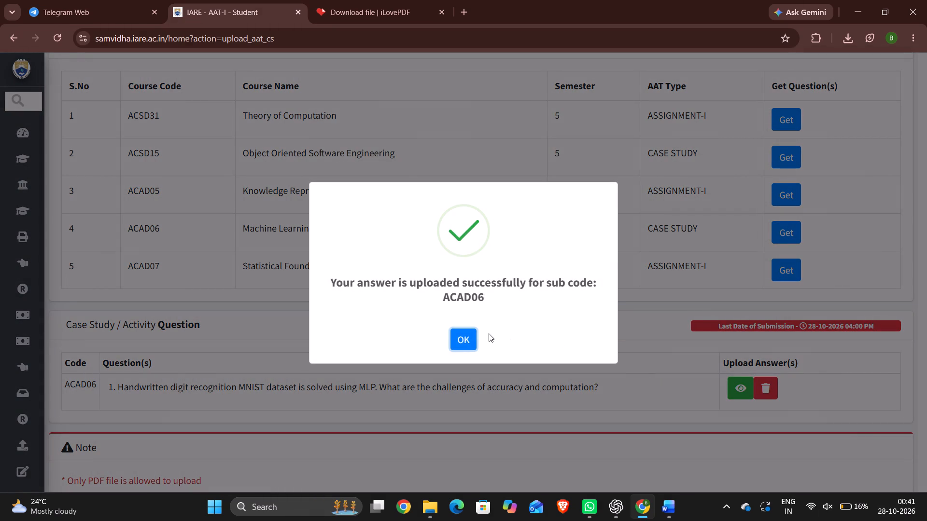
{"action": "left_click", "coordinate": [469, 333]}
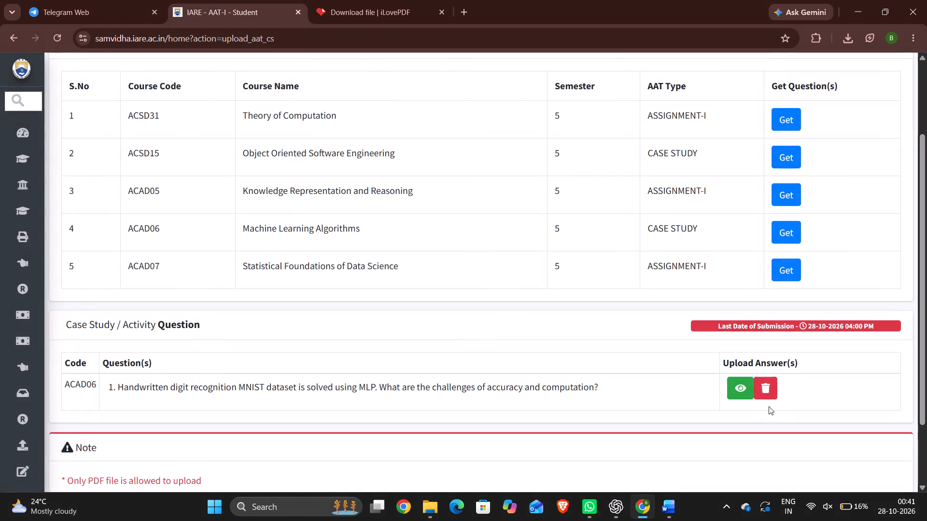
Open the uploaded ACAD06 answer and examine the case study title and the student and course details on its cover page.
{"action": "left_click", "coordinate": [744, 394]}
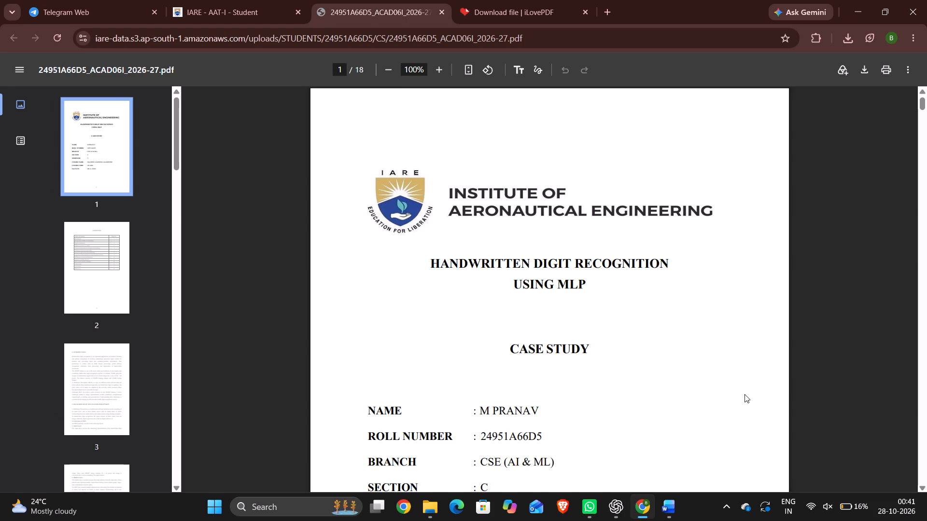
{"action": "scroll", "coordinate": [744, 394], "scroll_direction": "down", "scroll_amount": 2}
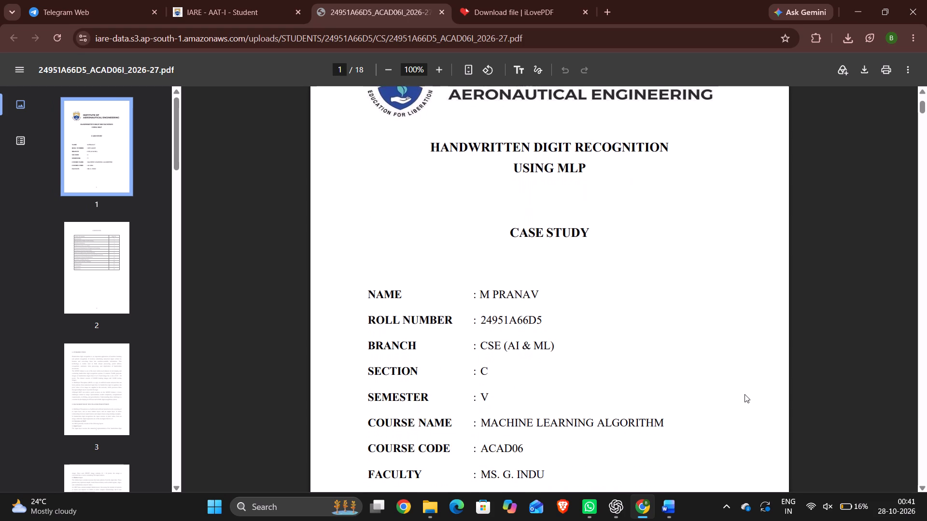
{"action": "scroll", "coordinate": [744, 394], "scroll_direction": "down", "scroll_amount": 3}
{"action": "key", "text": "Escape"}
{"action": "scroll", "coordinate": [744, 394], "scroll_direction": "down", "scroll_amount": 1}
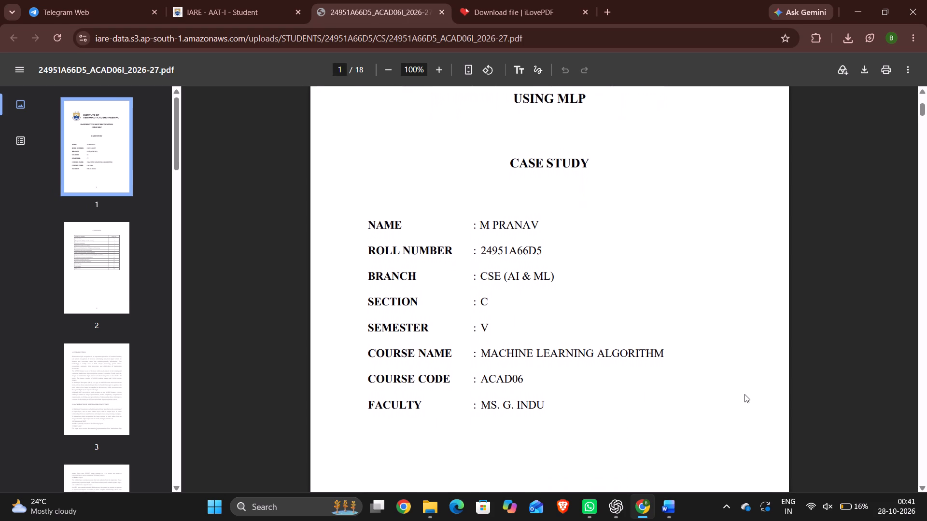
{"action": "scroll", "coordinate": [744, 394], "scroll_direction": "down", "scroll_amount": 2}
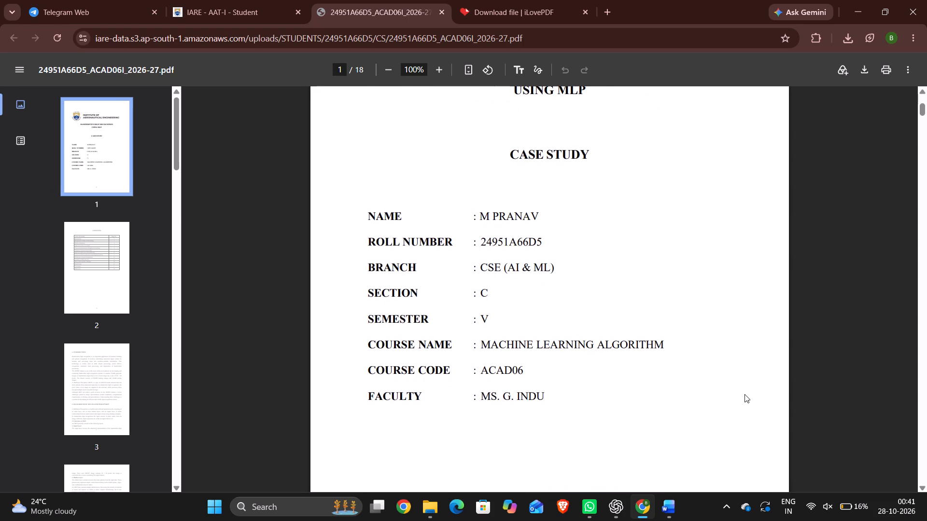
{"action": "scroll", "coordinate": [744, 394], "scroll_direction": "down", "scroll_amount": 2}
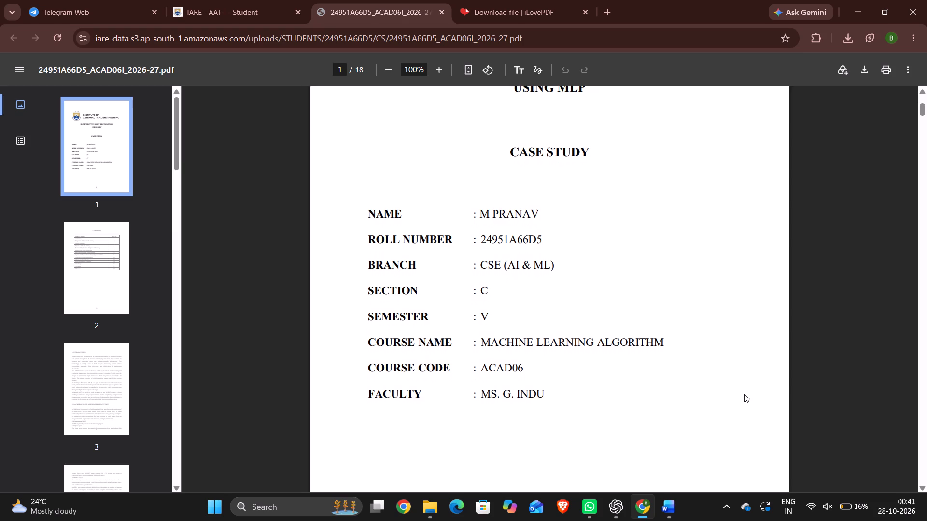
{"action": "scroll", "coordinate": [744, 394], "scroll_direction": "down", "scroll_amount": 2}
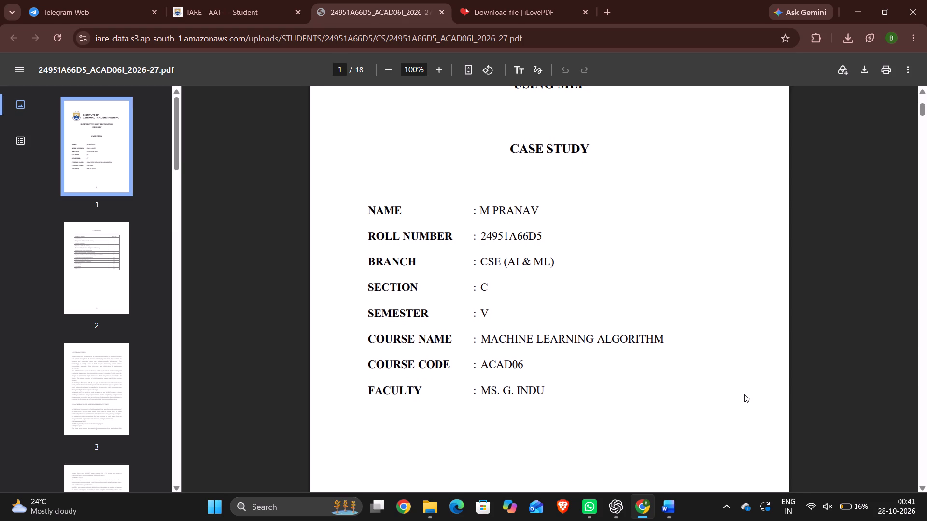
{"action": "scroll", "coordinate": [744, 394], "scroll_direction": "down", "scroll_amount": 2}
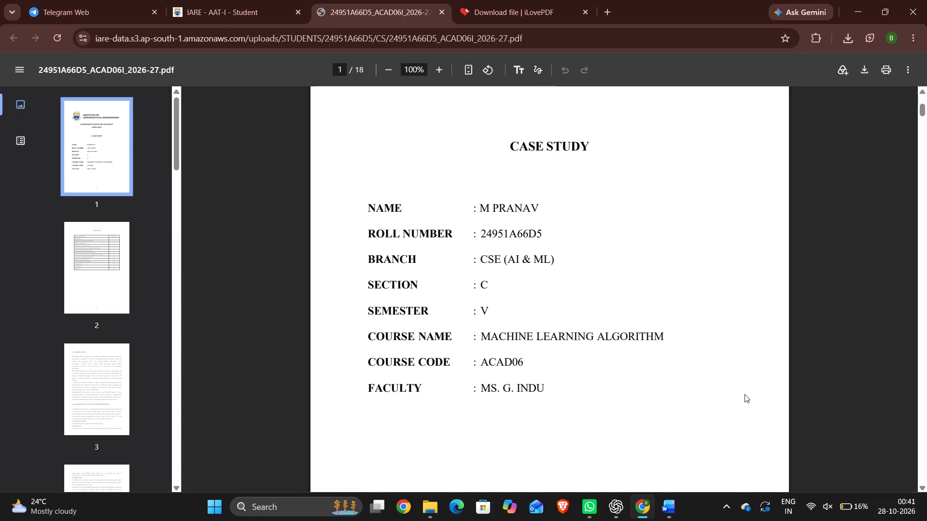
{"action": "scroll", "coordinate": [744, 394], "scroll_direction": "down", "scroll_amount": 1}
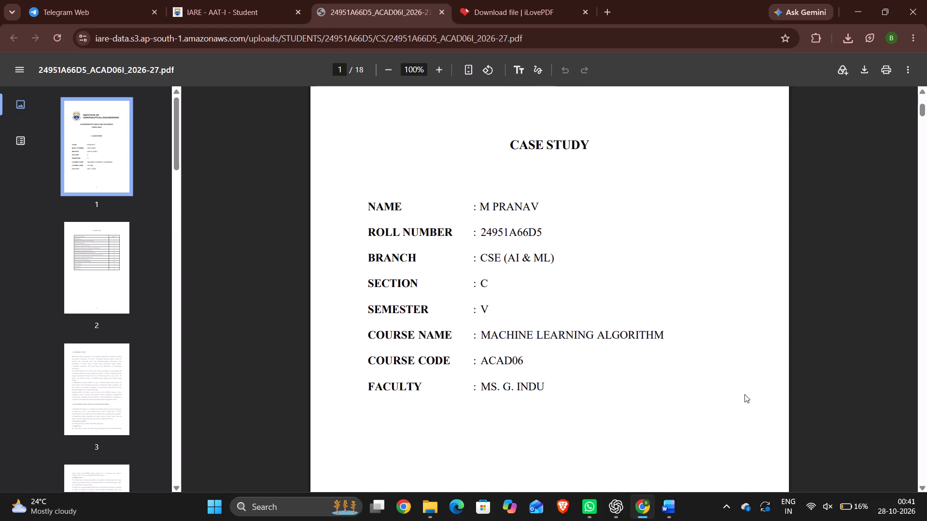
{"action": "scroll", "coordinate": [744, 394], "scroll_direction": "down", "scroll_amount": 1}
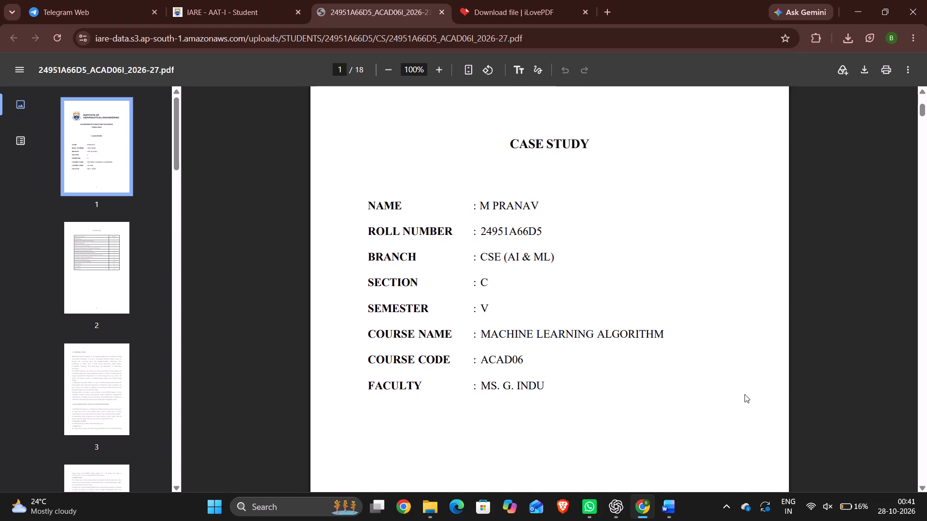
{"action": "scroll", "coordinate": [744, 394], "scroll_direction": "down", "scroll_amount": 2}
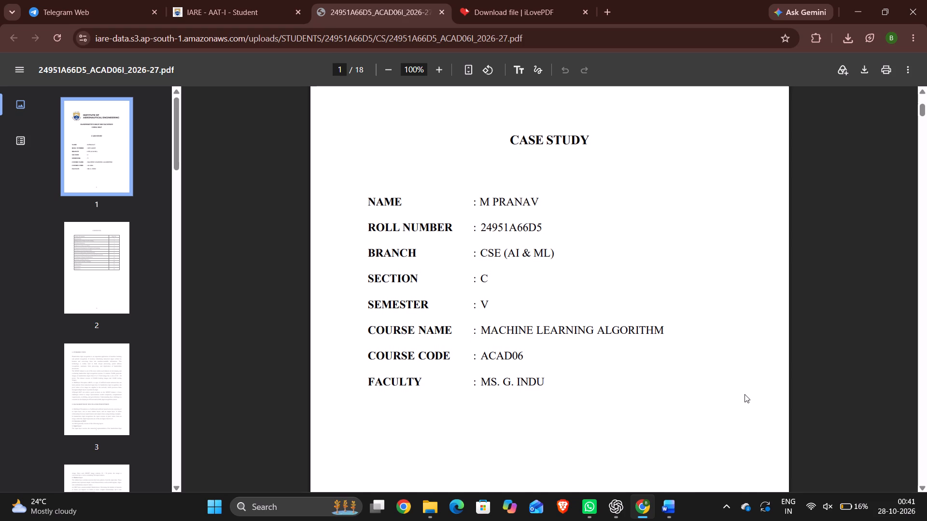
{"action": "scroll", "coordinate": [744, 394], "scroll_direction": "down", "scroll_amount": 2}
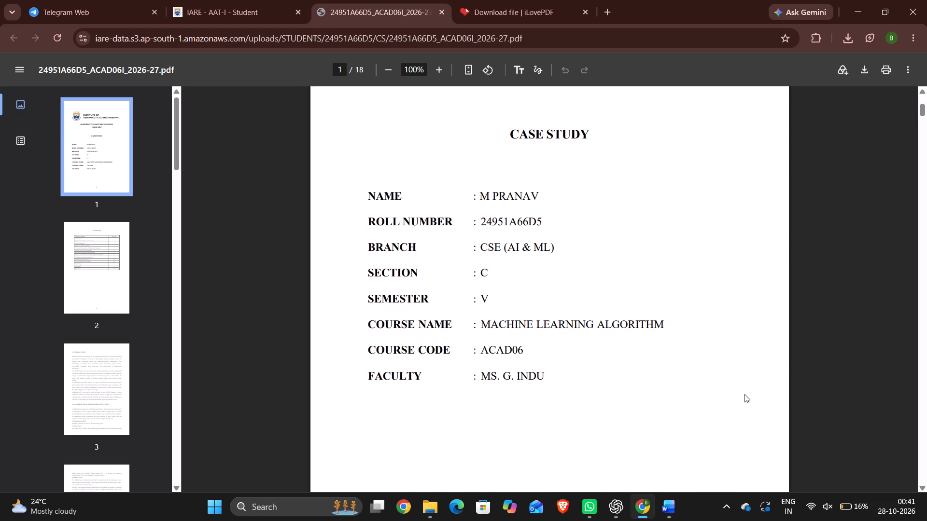
{"action": "scroll", "coordinate": [744, 394], "scroll_direction": "down", "scroll_amount": 3}
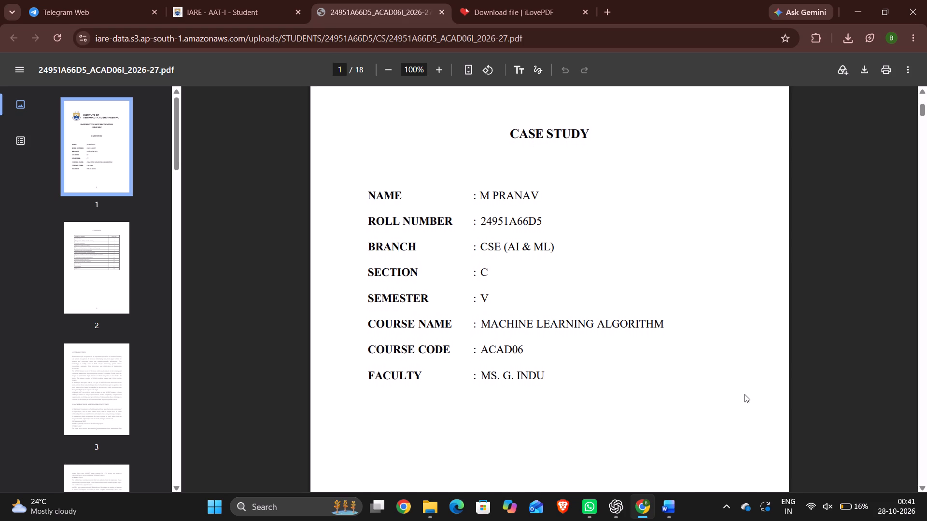
{"action": "scroll", "coordinate": [744, 394], "scroll_direction": "down", "scroll_amount": 1}
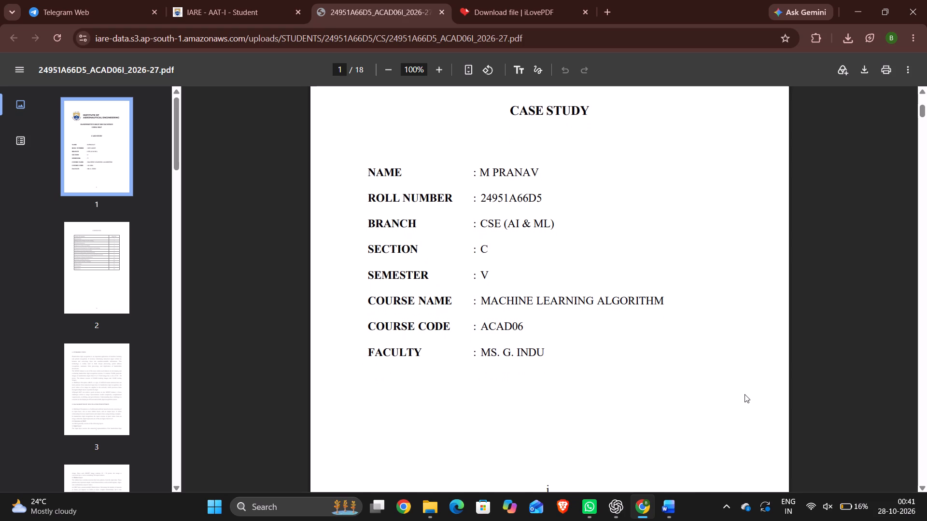
{"action": "scroll", "coordinate": [744, 394], "scroll_direction": "down", "scroll_amount": 2}
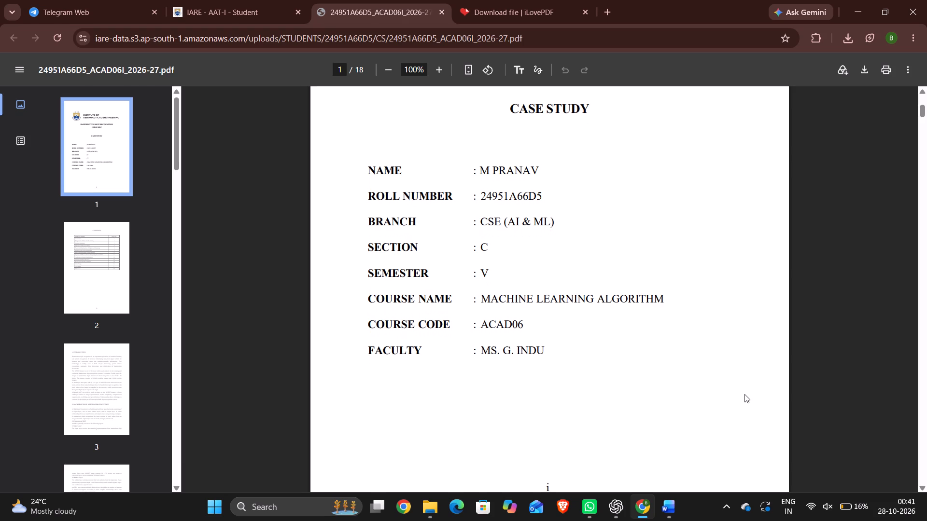
{"action": "scroll", "coordinate": [744, 394], "scroll_direction": "down", "scroll_amount": 4}
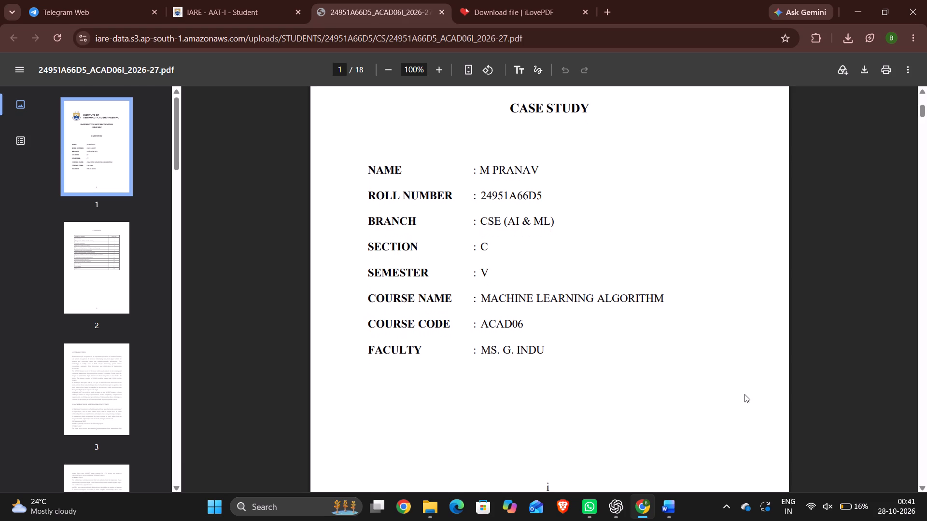
{"action": "scroll", "coordinate": [744, 394], "scroll_direction": "down", "scroll_amount": 3}
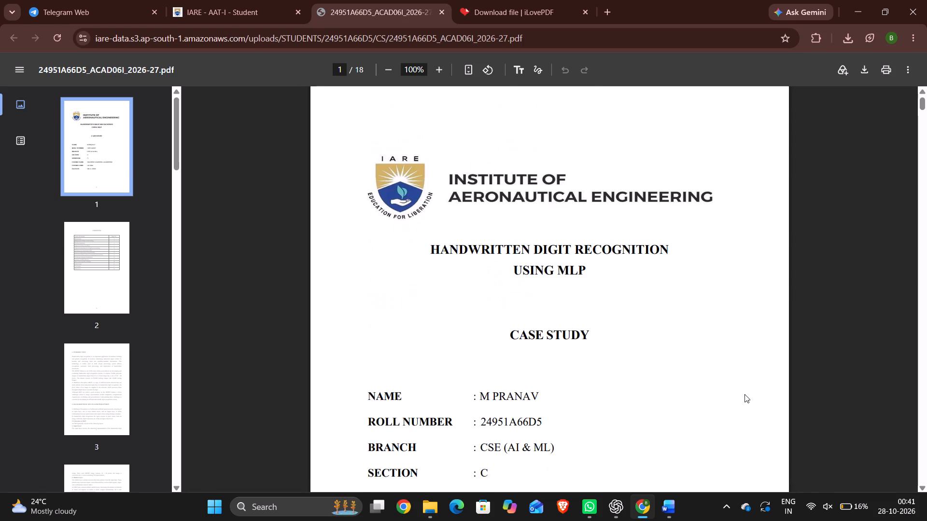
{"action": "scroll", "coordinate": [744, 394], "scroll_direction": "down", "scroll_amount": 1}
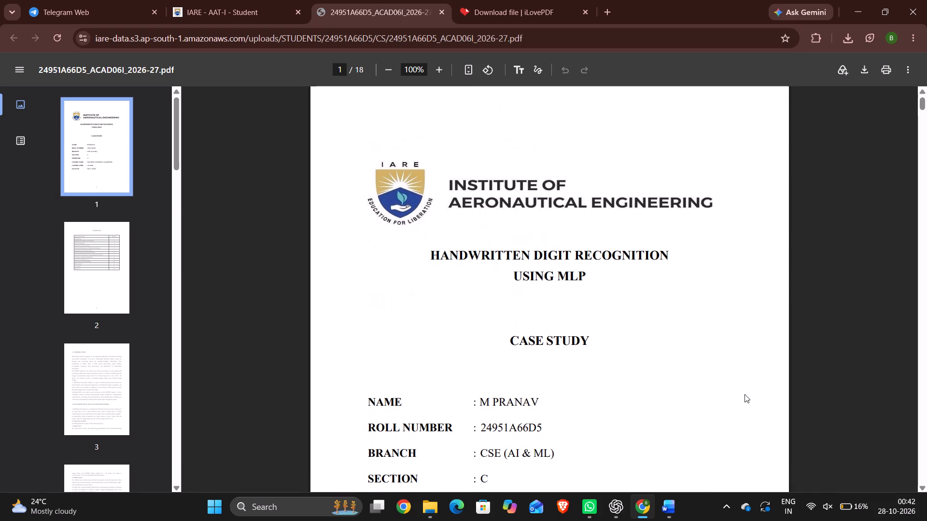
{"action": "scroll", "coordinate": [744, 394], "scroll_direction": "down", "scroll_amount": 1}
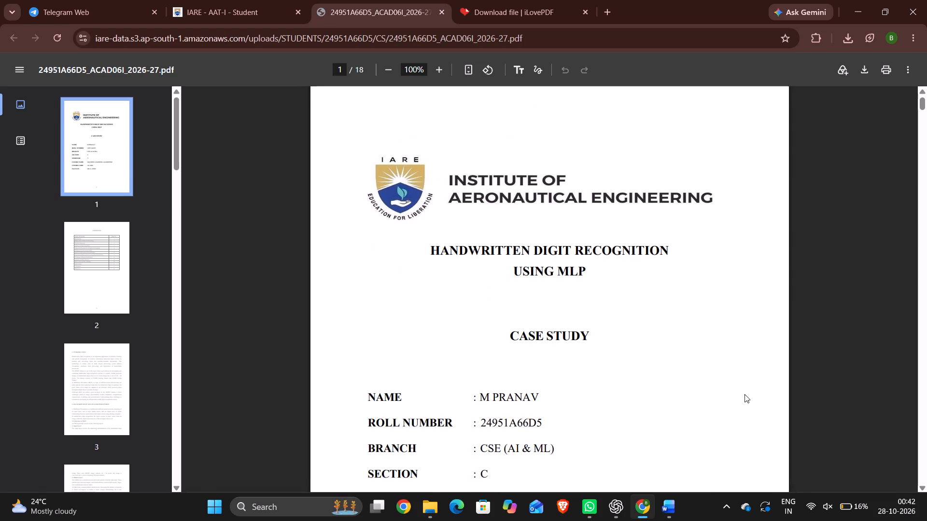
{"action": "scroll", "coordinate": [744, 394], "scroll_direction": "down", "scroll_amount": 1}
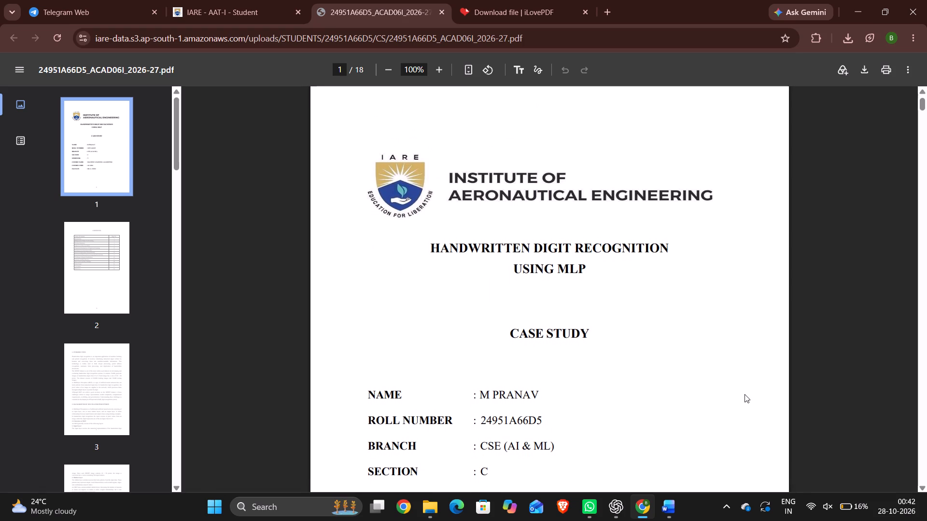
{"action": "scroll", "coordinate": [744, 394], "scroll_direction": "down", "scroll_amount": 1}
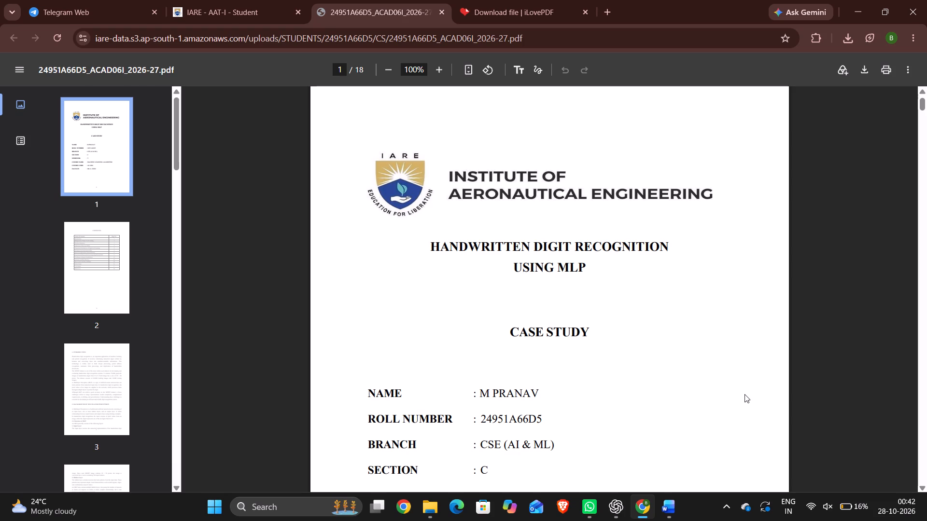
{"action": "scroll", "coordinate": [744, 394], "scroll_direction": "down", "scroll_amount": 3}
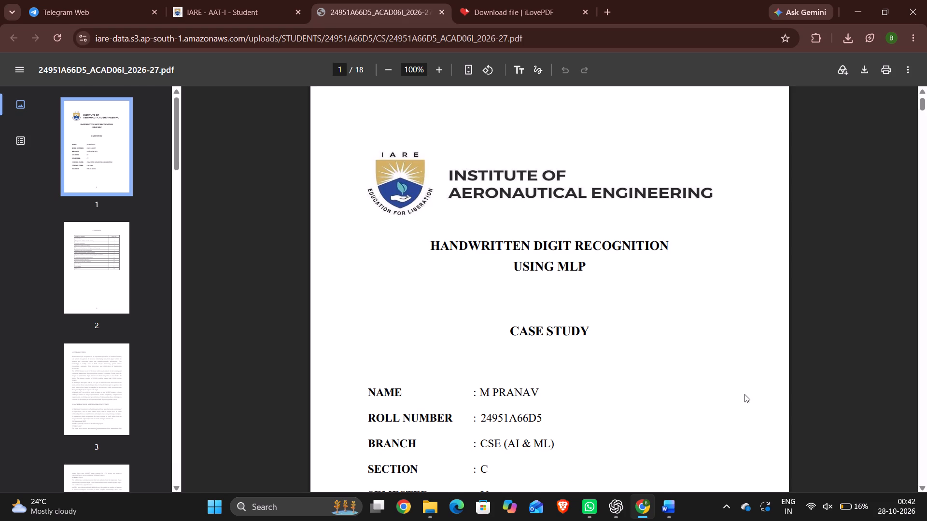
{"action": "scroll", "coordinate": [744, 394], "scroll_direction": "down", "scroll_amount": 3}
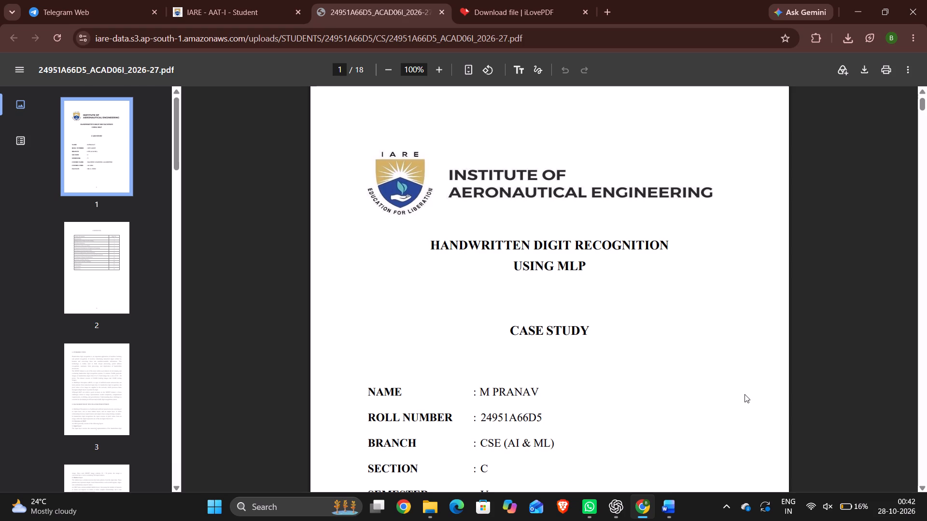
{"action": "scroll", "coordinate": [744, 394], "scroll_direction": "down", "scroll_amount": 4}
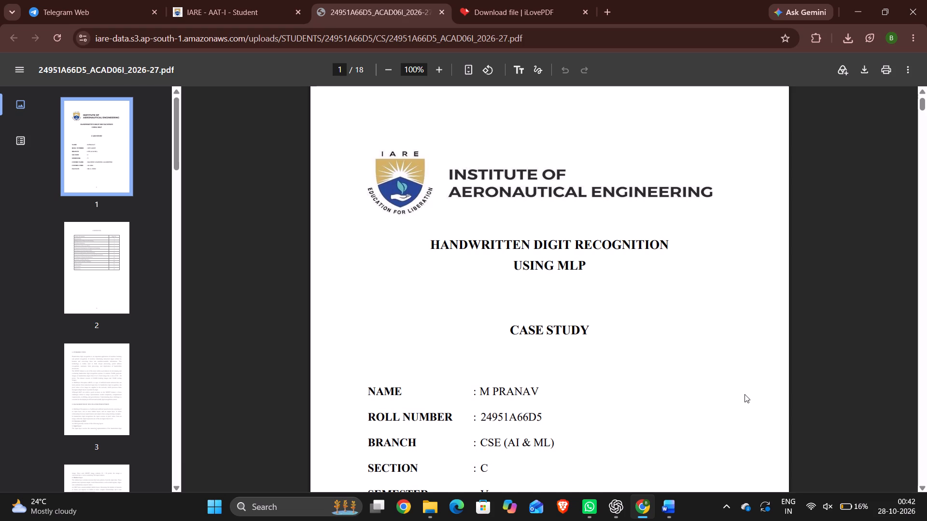
Examine the uploaded ACAD06 case study from the cover details through the introduction to section 5.5 on backpropagation and weight updating.
{"action": "scroll", "coordinate": [744, 394], "scroll_direction": "down", "scroll_amount": 4}
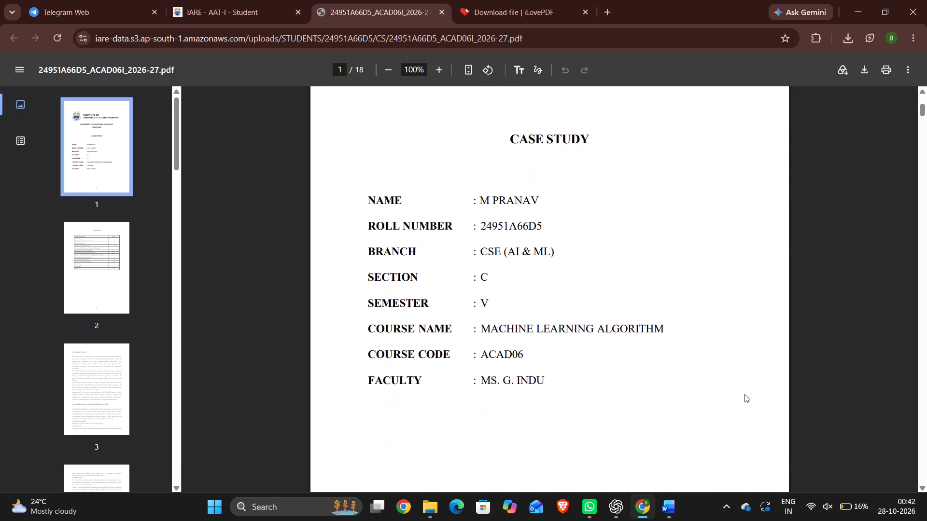
{"action": "scroll", "coordinate": [744, 394], "scroll_direction": "down", "scroll_amount": 14}
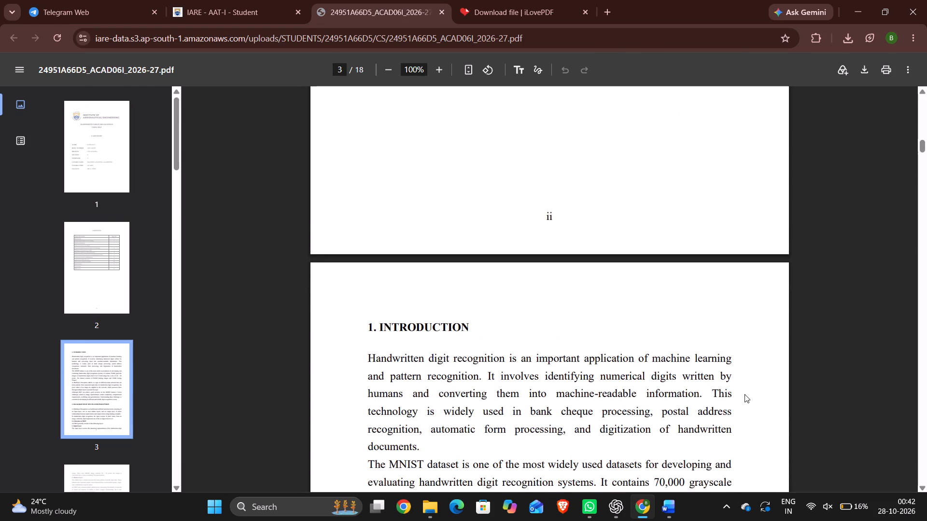
{"action": "scroll", "coordinate": [744, 394], "scroll_direction": "down", "scroll_amount": 8}
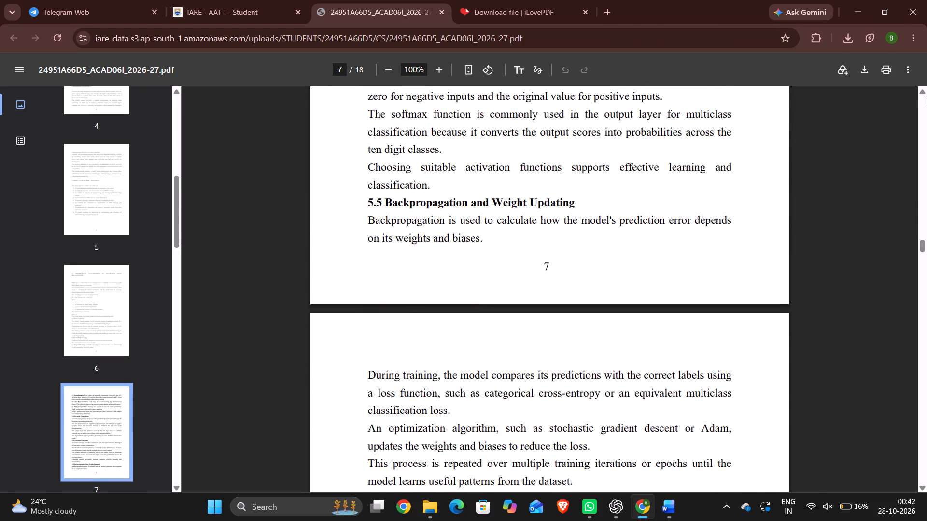
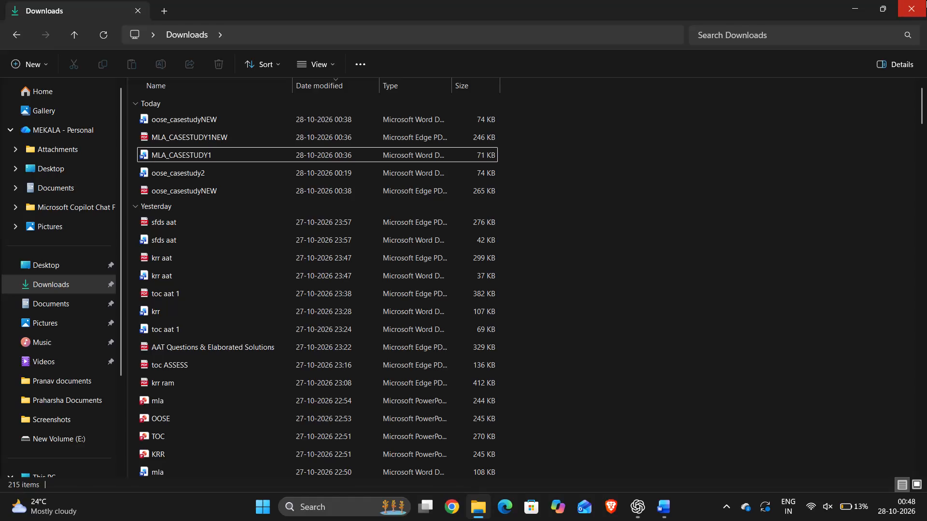
Close the Downloads folder window and the Word window behind it.
{"action": "left_click", "coordinate": [926, 0]}
{"action": "left_click", "coordinate": [926, 0]}
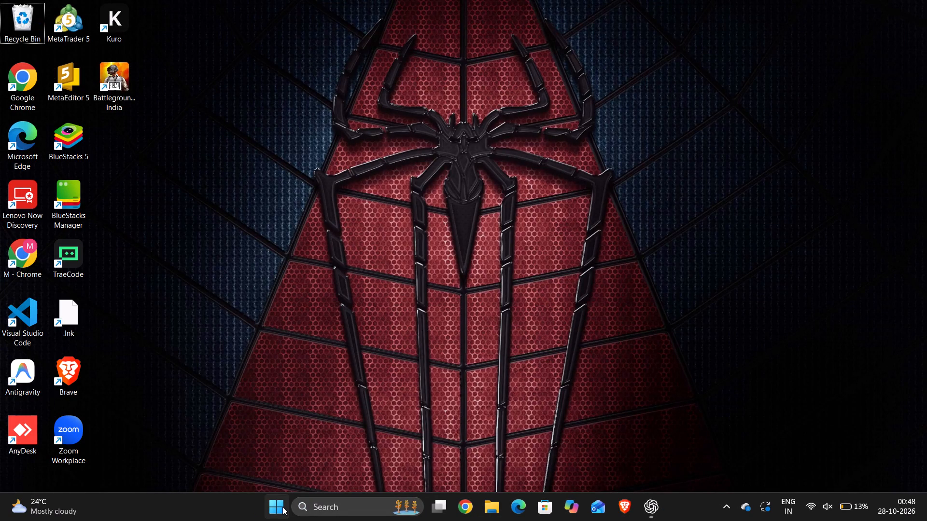
Shut down the computer through its power options.
{"action": "left_click", "coordinate": [282, 507]}
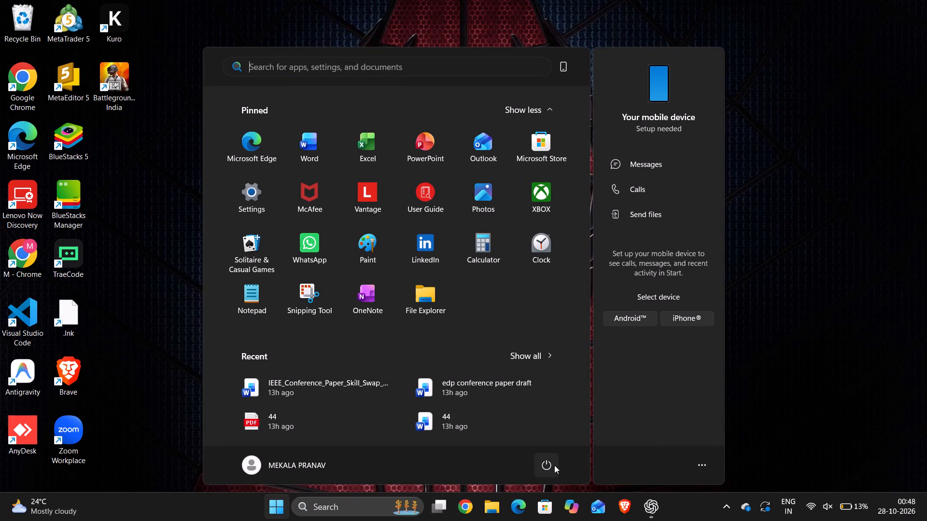
{"action": "left_click", "coordinate": [555, 465]}
{"action": "left_click", "coordinate": [568, 419]}
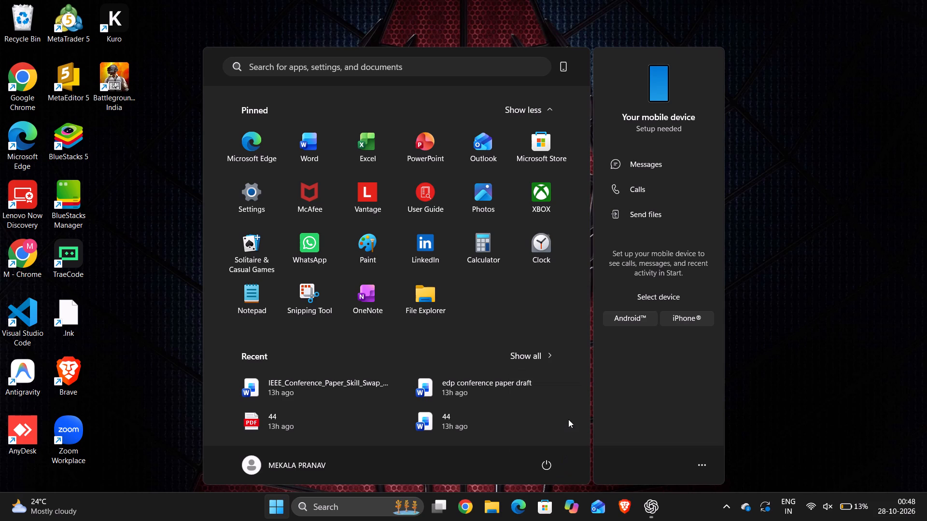